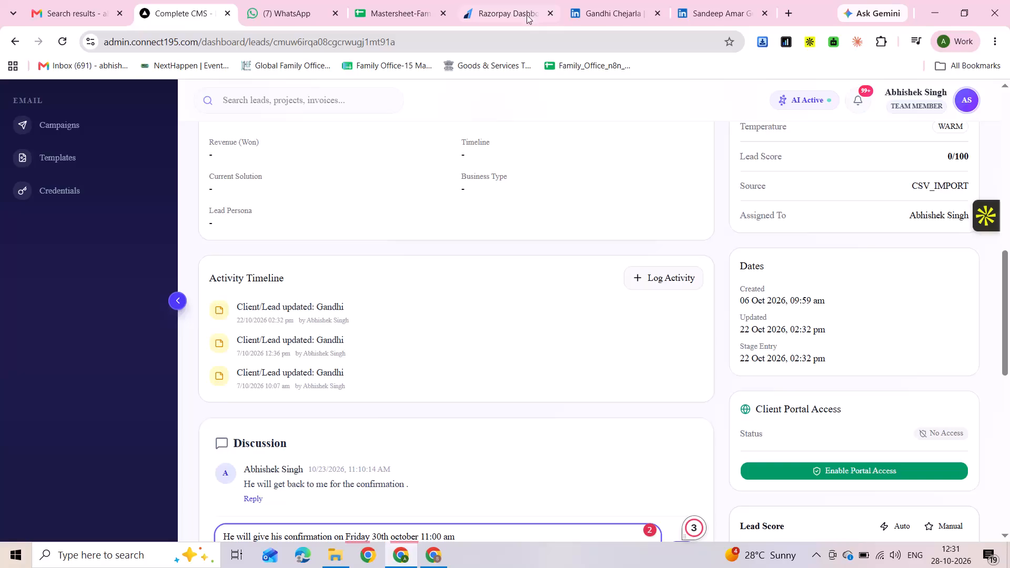
Post the drafted discussion comment about the Friday 30th October 11:00 am confirmation on the Gandhi lead.
{"action": "scroll", "coordinate": [487, 195], "scroll_direction": "down", "scroll_amount": 4}
{"action": "scroll", "coordinate": [494, 224], "scroll_direction": "up", "scroll_amount": 1}
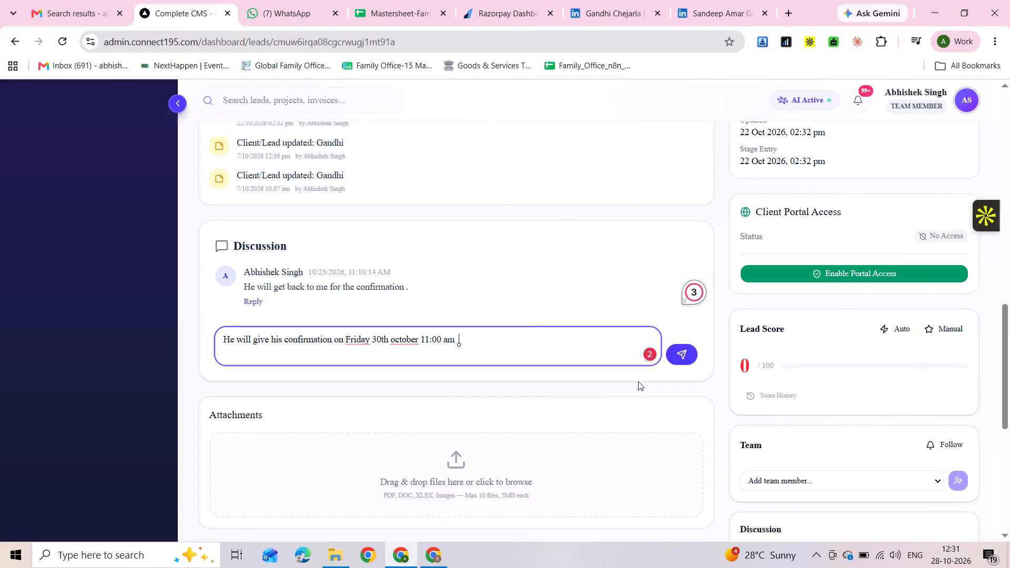
{"action": "left_click", "coordinate": [679, 356]}
Return to the campaign's Negotiation lead list and open the Mohini lead to review its details.
{"action": "scroll", "coordinate": [674, 358], "scroll_direction": "up", "scroll_amount": 16}
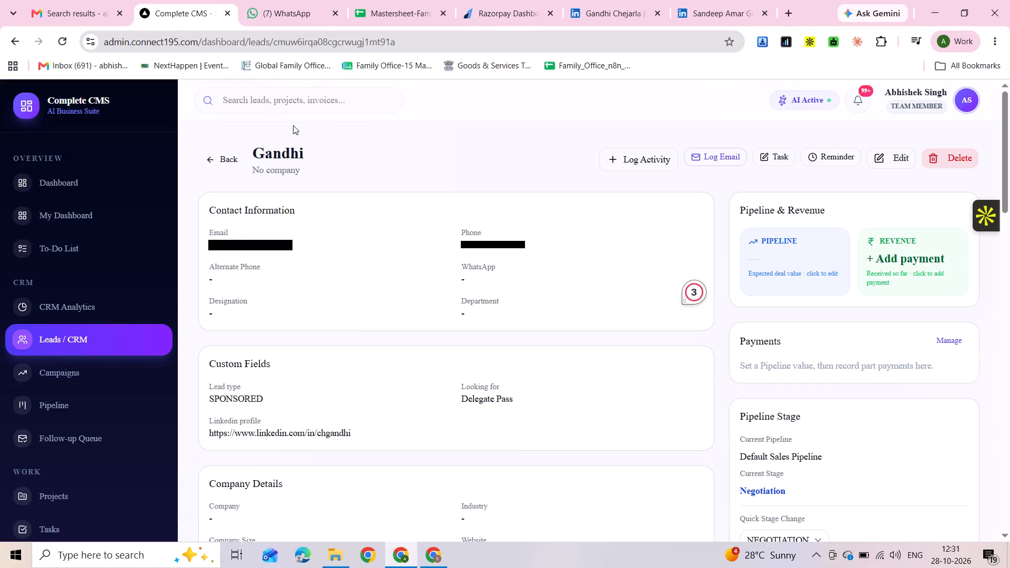
{"action": "left_click", "coordinate": [215, 162]}
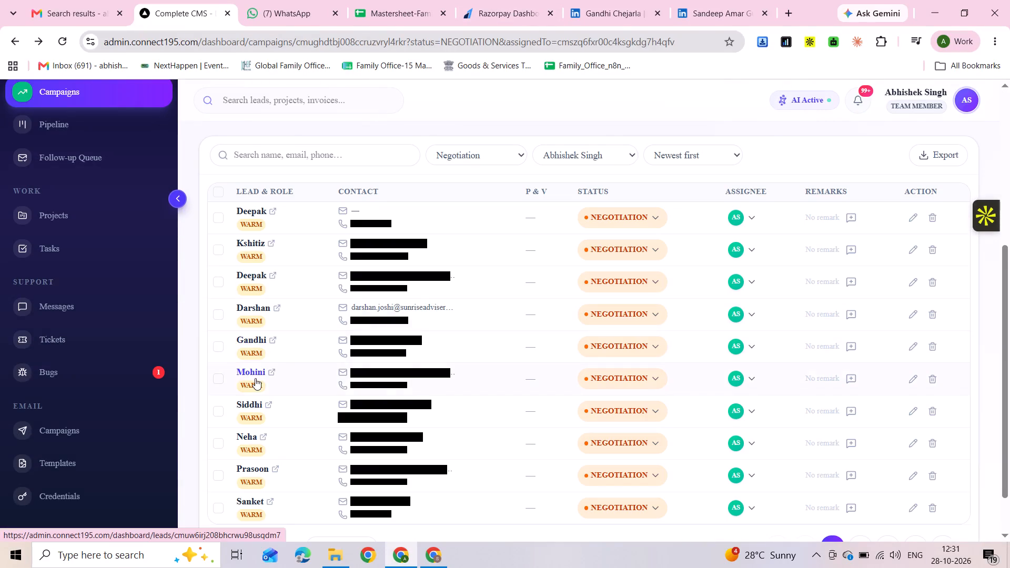
{"action": "left_click", "coordinate": [251, 375]}
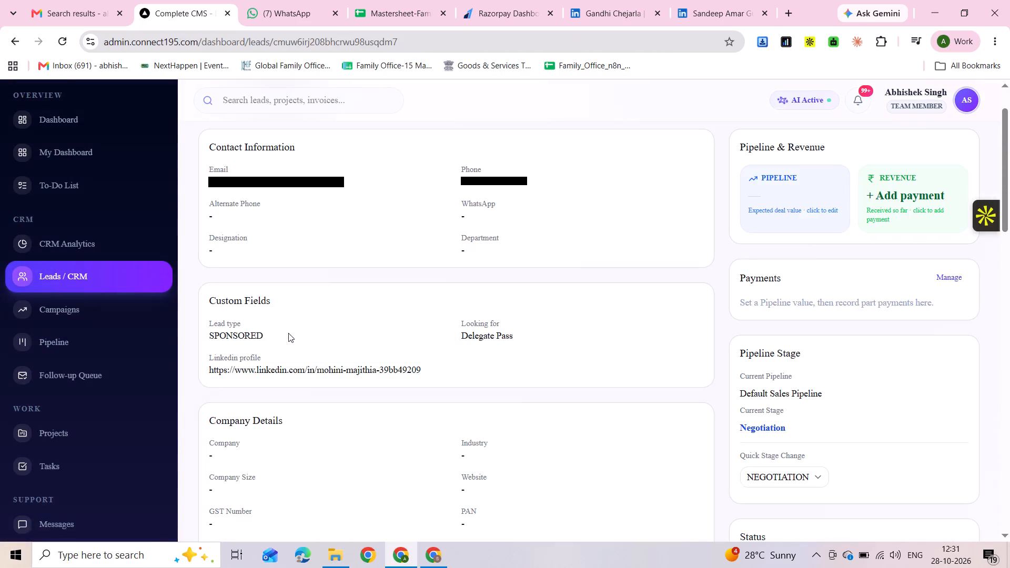
{"action": "scroll", "coordinate": [341, 352], "scroll_direction": "down", "scroll_amount": 1}
{"action": "scroll", "coordinate": [339, 354], "scroll_direction": "up", "scroll_amount": 4}
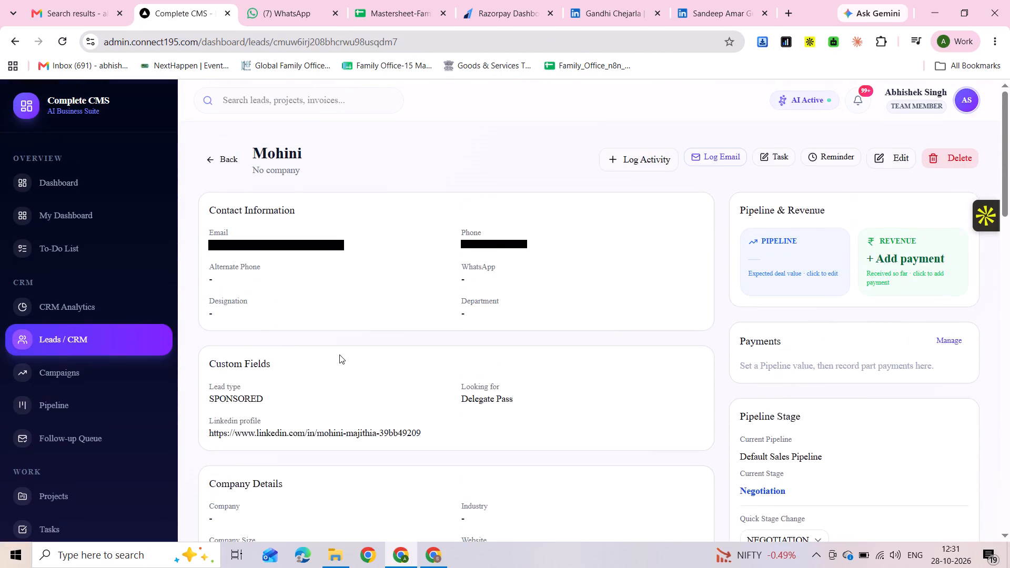
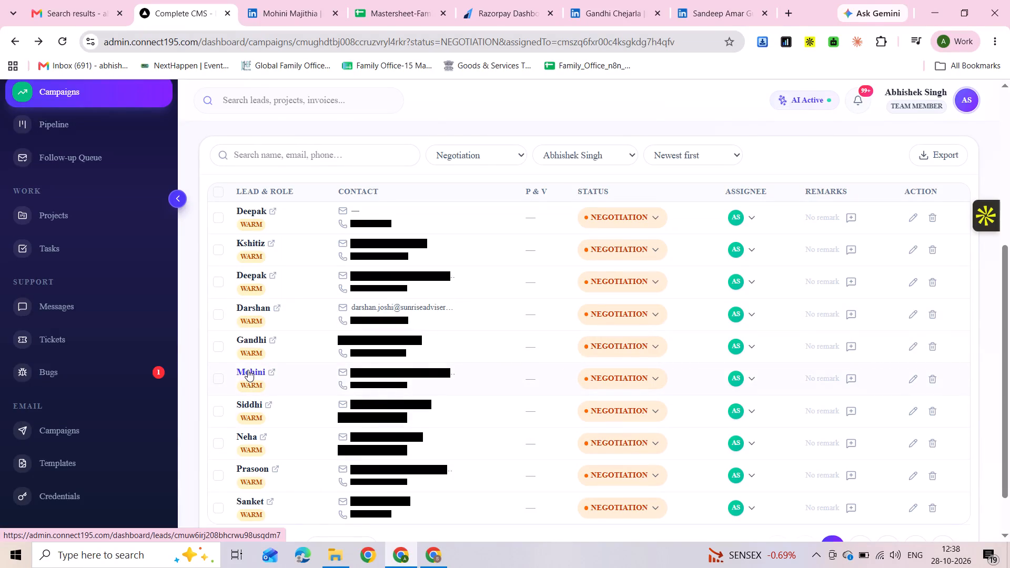
{"action": "left_click", "coordinate": [252, 402]}
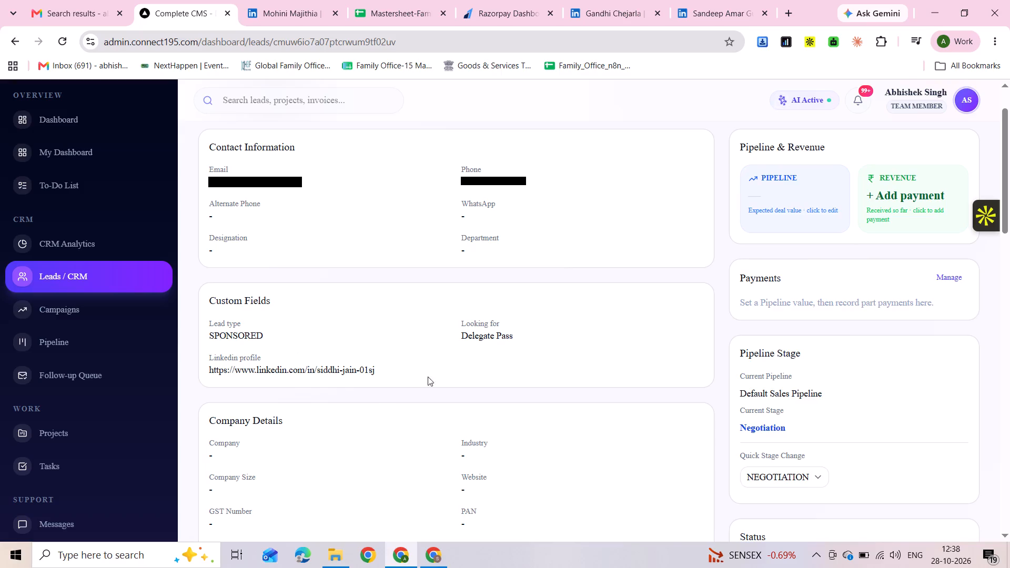
{"action": "left_click", "coordinate": [384, 367]}
{"action": "left_click_drag", "start_coordinate": [375, 366], "coordinate": [224, 355]}
{"action": "left_click", "coordinate": [214, 351]}
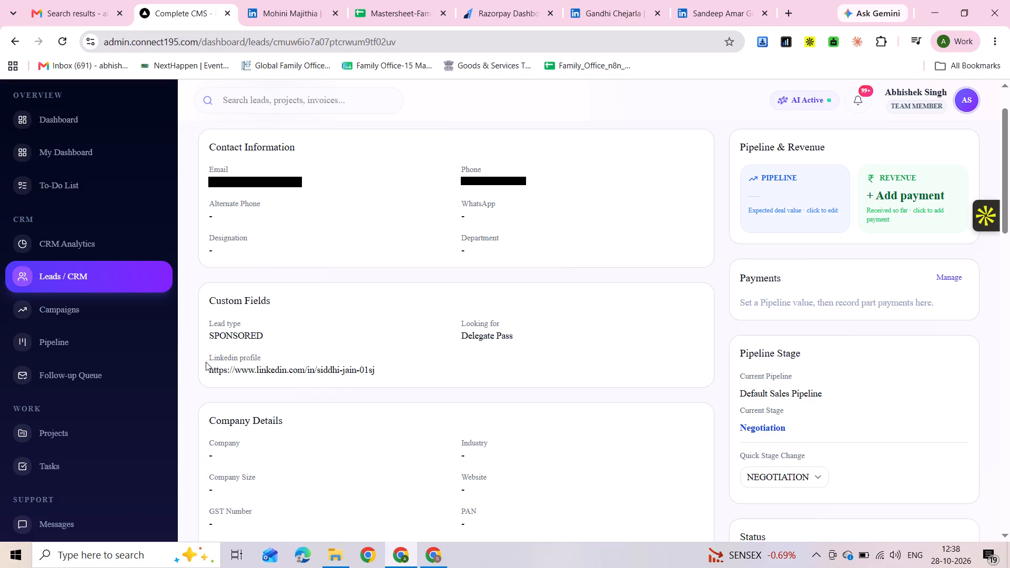
{"action": "left_click", "coordinate": [201, 368]}
{"action": "left_click_drag", "start_coordinate": [382, 370], "coordinate": [203, 358]}
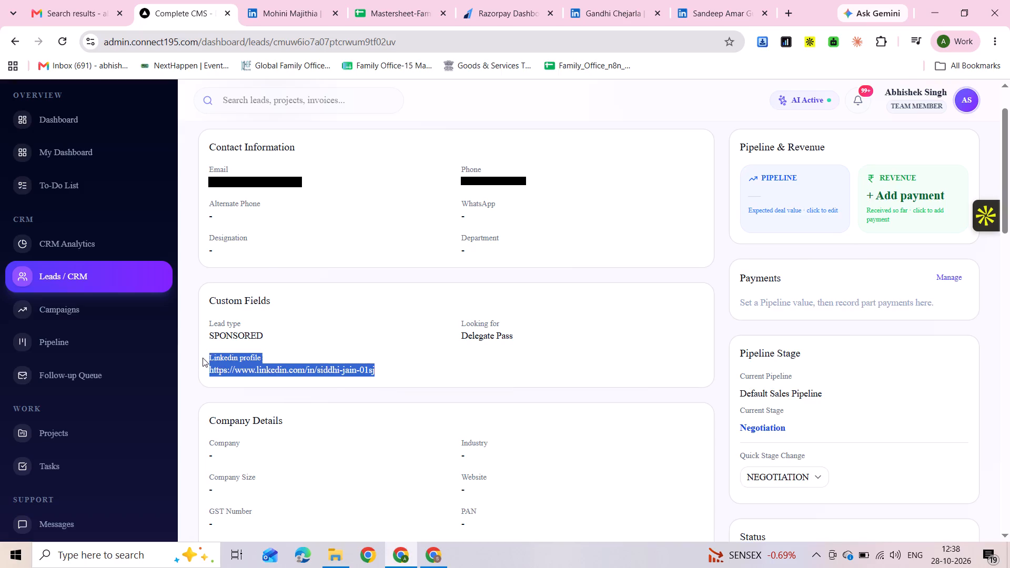
{"action": "left_click_drag", "start_coordinate": [203, 358], "coordinate": [202, 358]}
{"action": "left_click_drag", "start_coordinate": [201, 359], "coordinate": [206, 371]}
{"action": "left_click", "coordinate": [206, 371]}
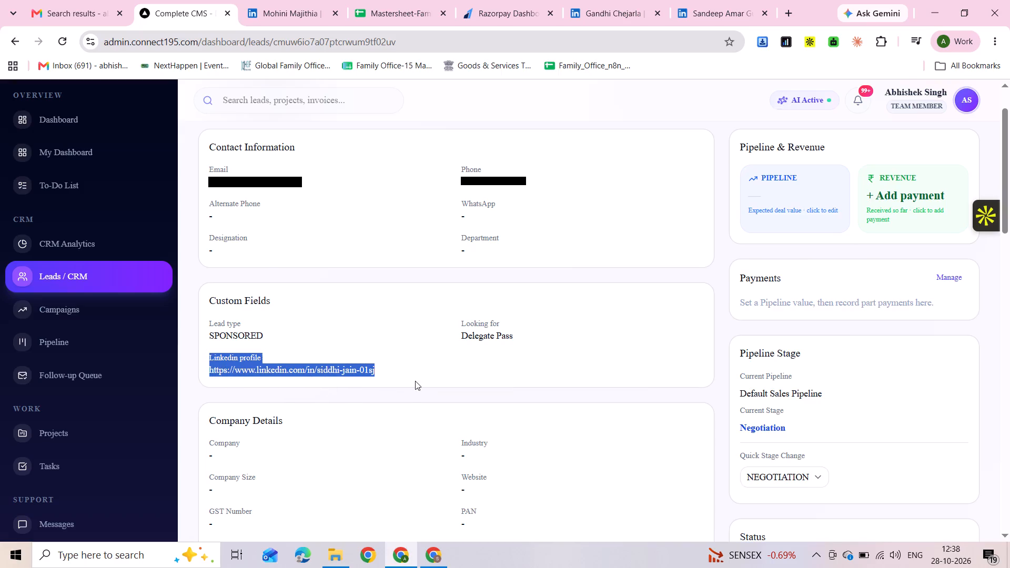
{"action": "left_click", "coordinate": [413, 383]}
{"action": "left_click_drag", "start_coordinate": [380, 368], "coordinate": [297, 380]}
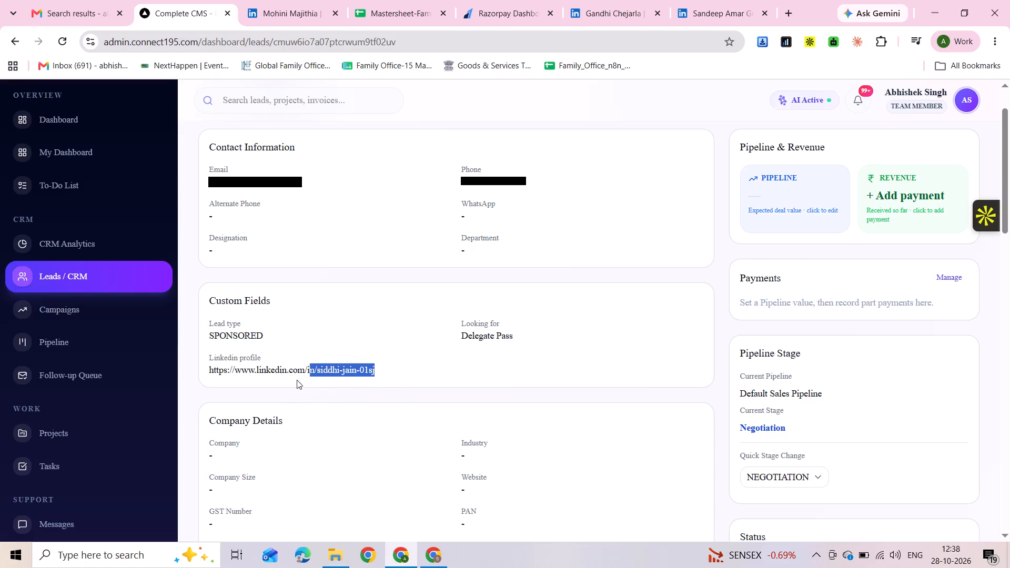
{"action": "left_click_drag", "start_coordinate": [297, 380], "coordinate": [185, 364]}
{"action": "key", "text": "ctrl+c"}
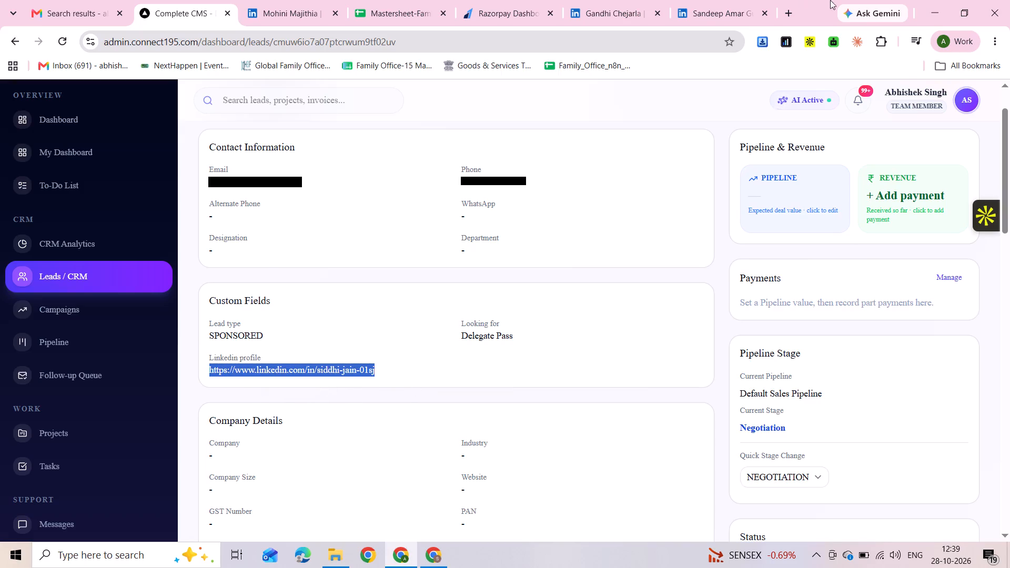
{"action": "left_click", "coordinate": [596, 7]}
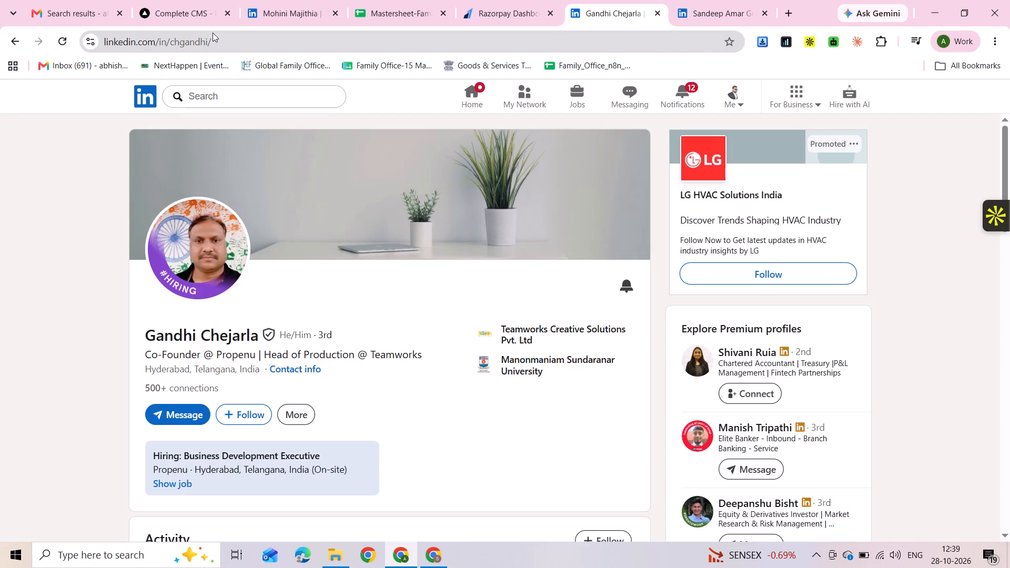
Open the LinkedIn profile recorded on the Siddhi lead in place of the Gandhi profile.
{"action": "left_click", "coordinate": [363, 38]}
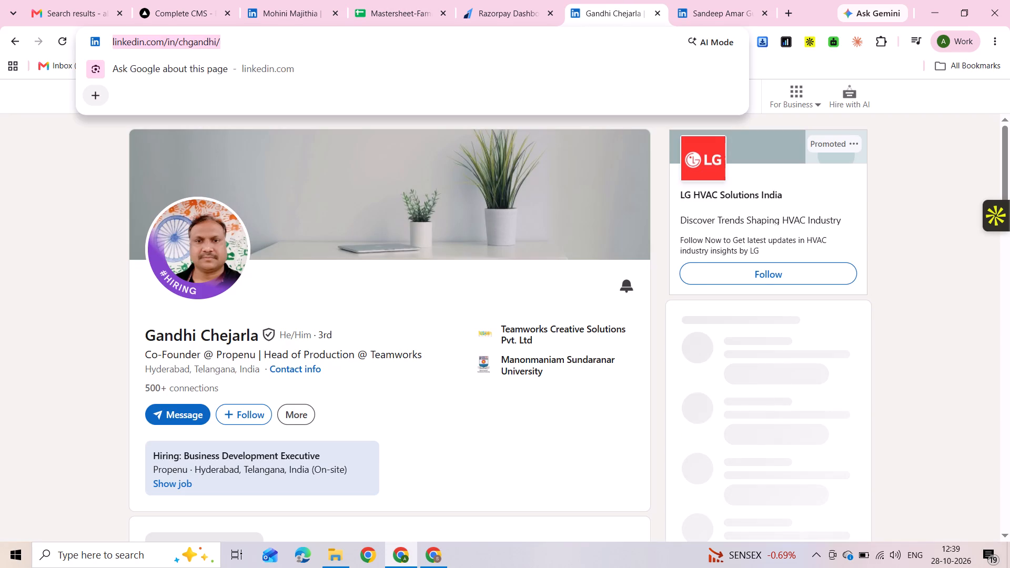
{"action": "key", "text": "ctrl+v"}
{"action": "key", "text": "Return"}
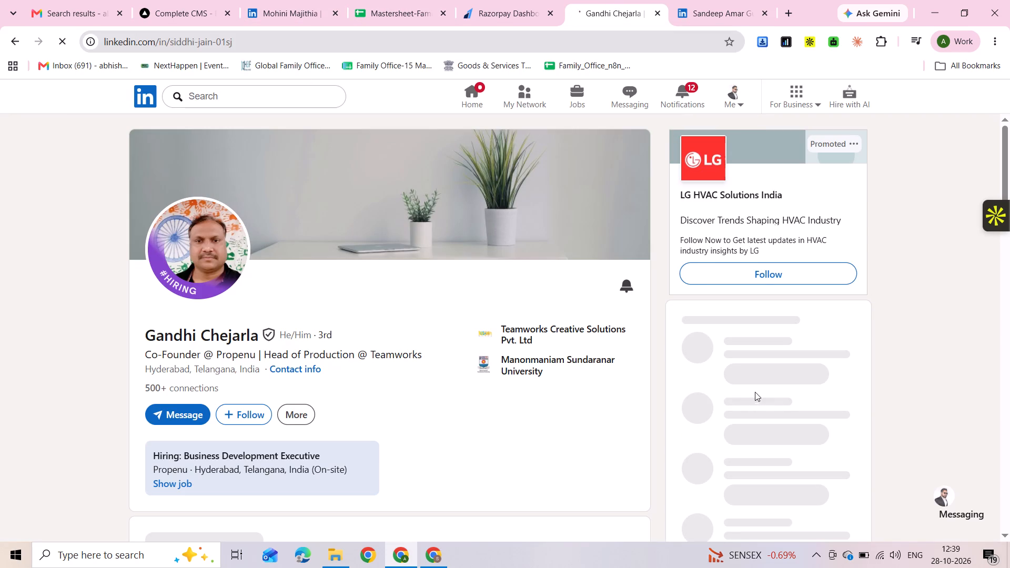
{"action": "left_click", "coordinate": [287, 4]}
{"action": "left_click", "coordinate": [159, 6]}
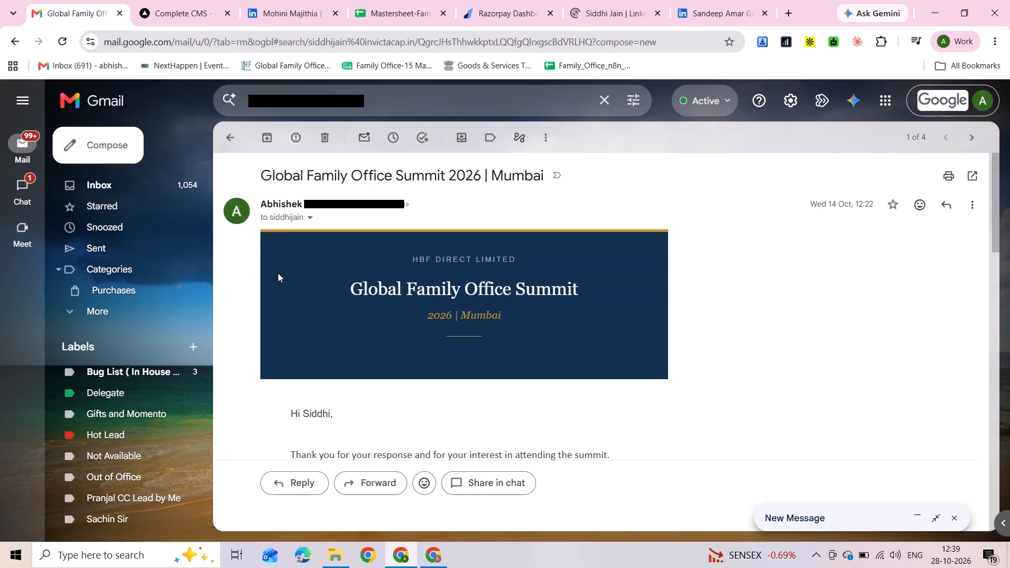
Review the payment details in the summit email sent to Siddhi and the delegate pricing in the mastersheet's Discount System sheet.
{"action": "scroll", "coordinate": [386, 291], "scroll_direction": "down", "scroll_amount": 2}
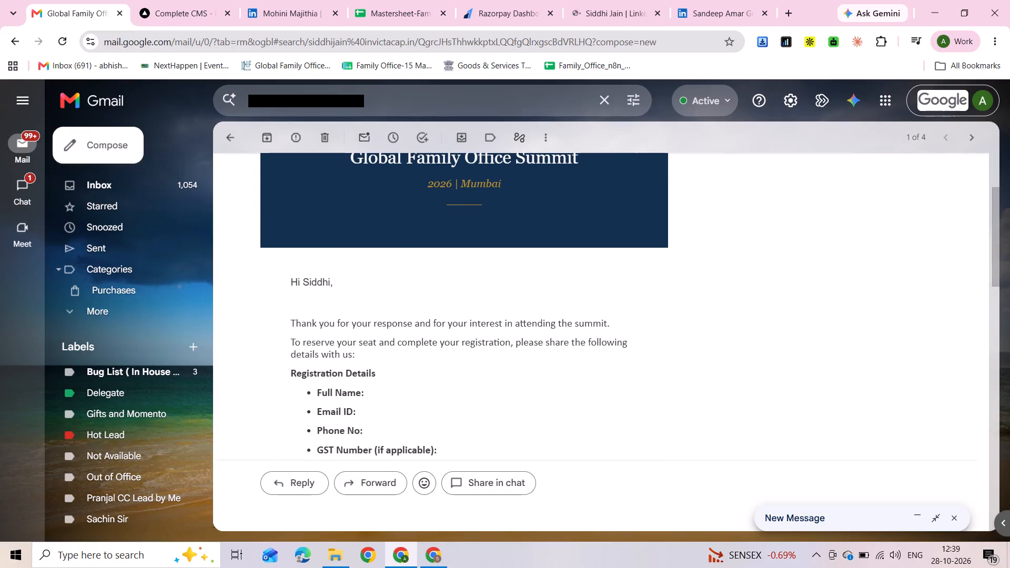
{"action": "scroll", "coordinate": [396, 342], "scroll_direction": "down", "scroll_amount": 4}
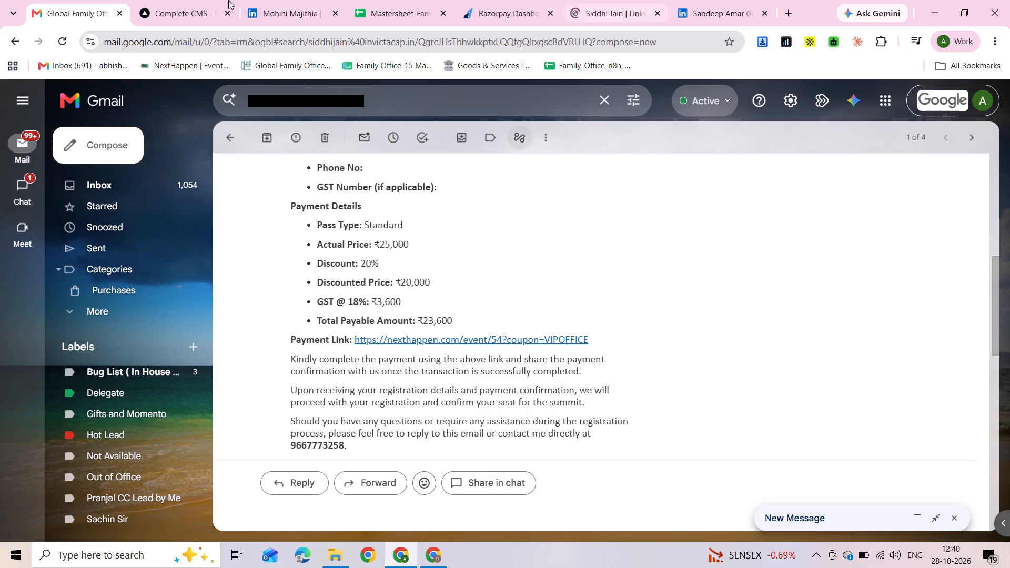
{"action": "double_click", "coordinate": [396, 1]}
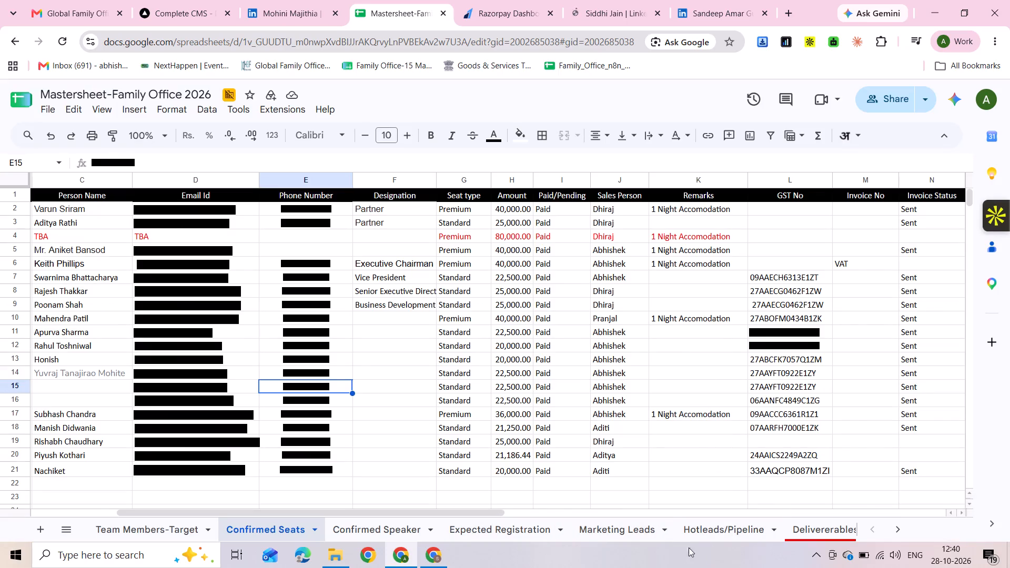
{"action": "left_click", "coordinate": [895, 531]}
{"action": "left_click", "coordinate": [738, 527]}
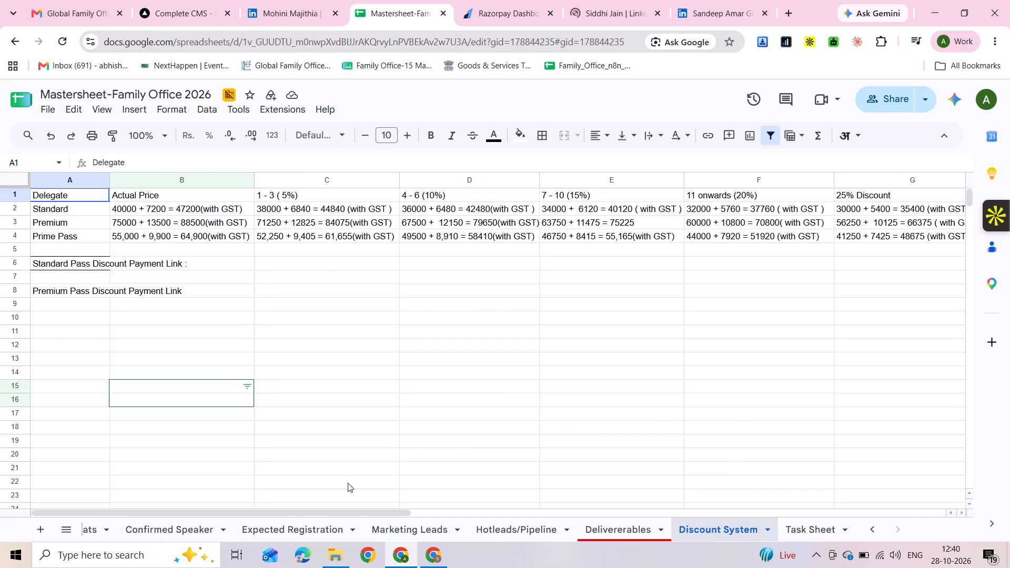
{"action": "left_click_drag", "start_coordinate": [352, 511], "coordinate": [393, 510]}
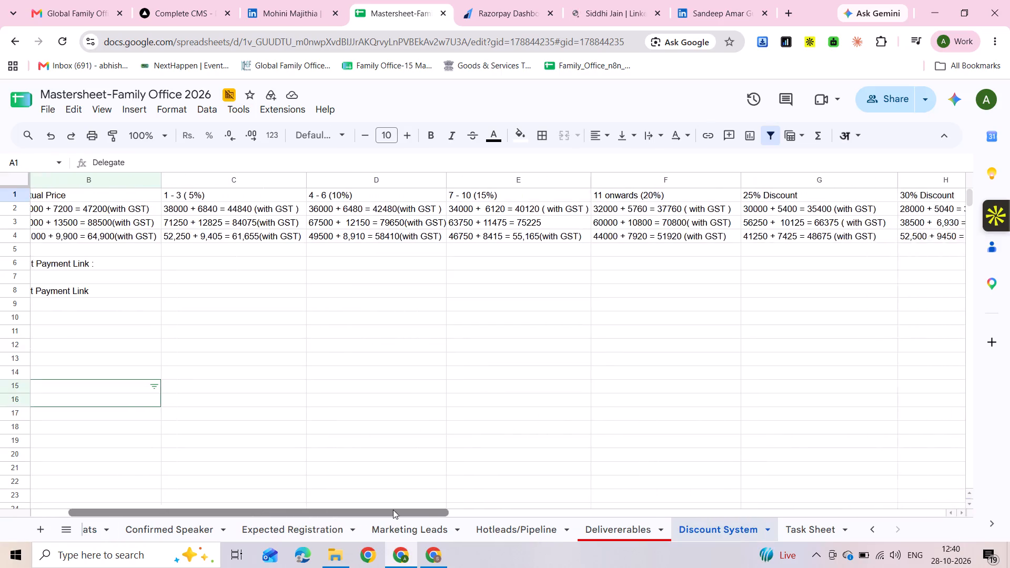
{"action": "left_click_drag", "start_coordinate": [393, 510], "coordinate": [441, 510]}
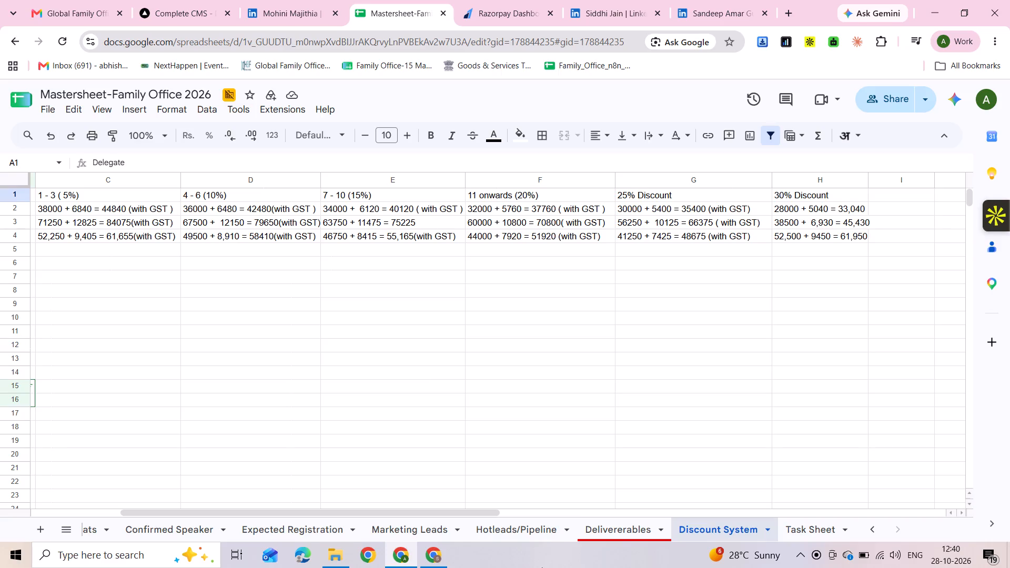
Look through Siddhi's LinkedIn profile and open the full post about the first visit to BSE.
{"action": "double_click", "coordinate": [168, 6]}
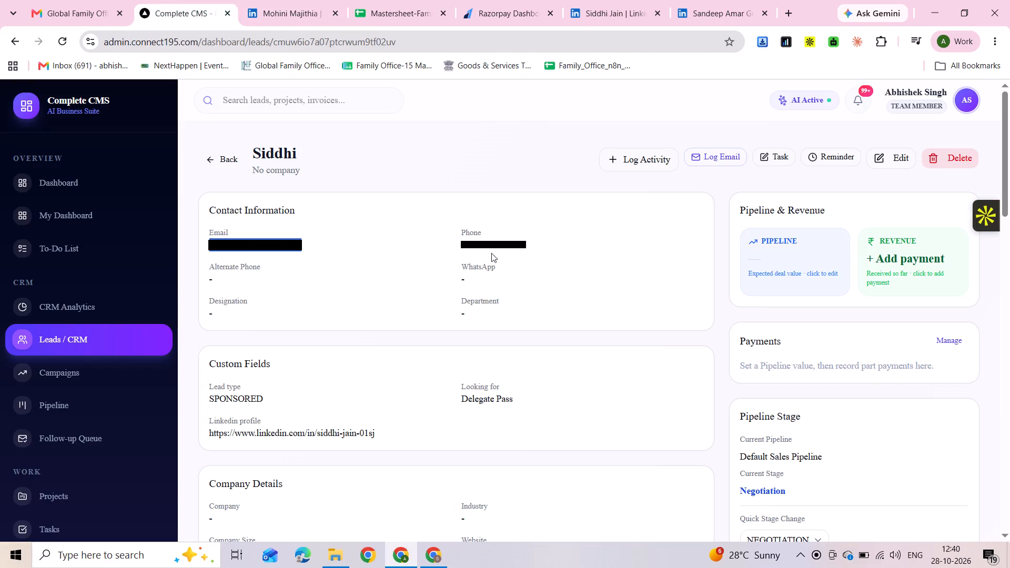
{"action": "left_click", "coordinate": [614, 7]}
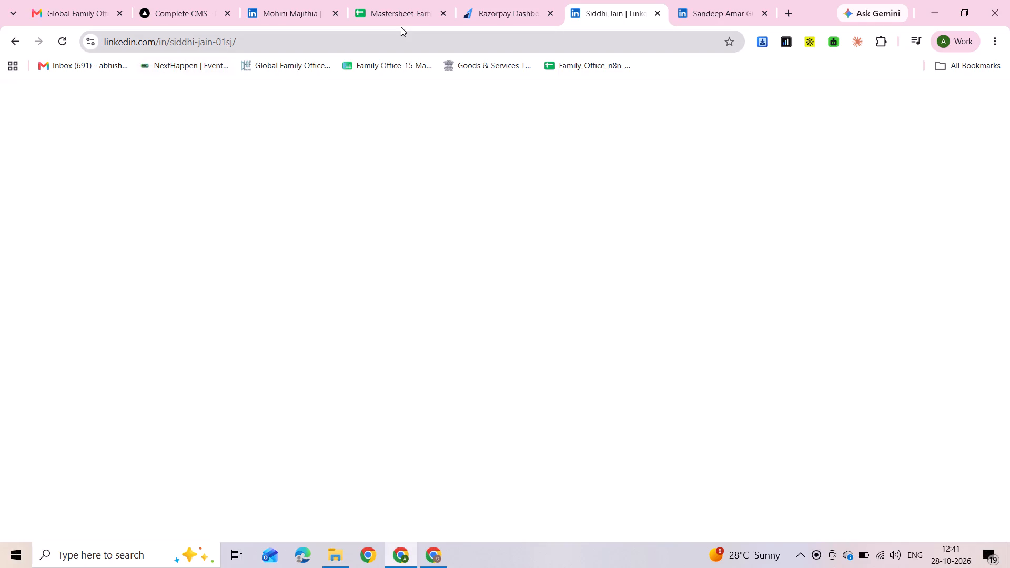
{"action": "left_click", "coordinate": [170, 1]}
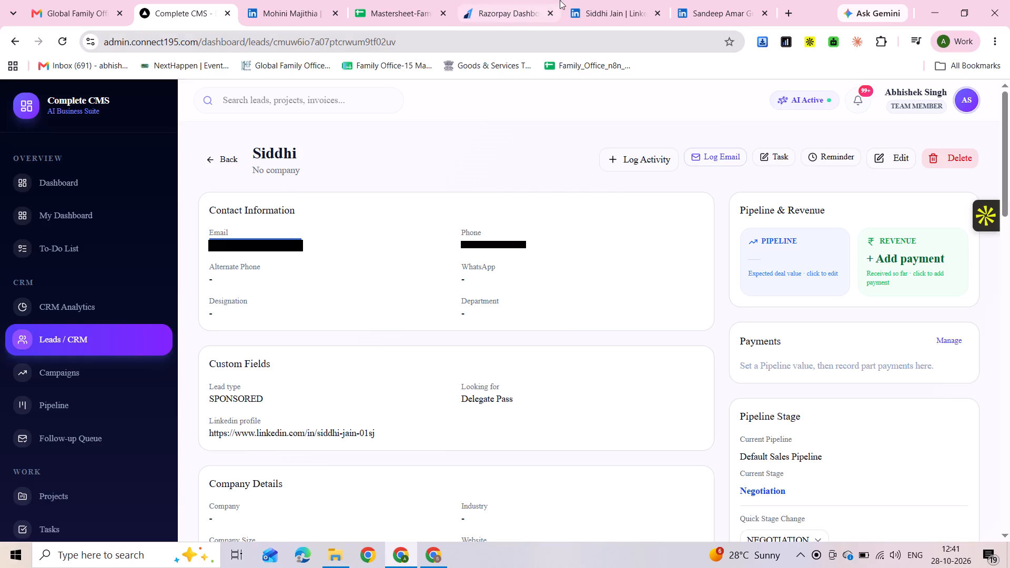
{"action": "left_click", "coordinate": [629, 0]}
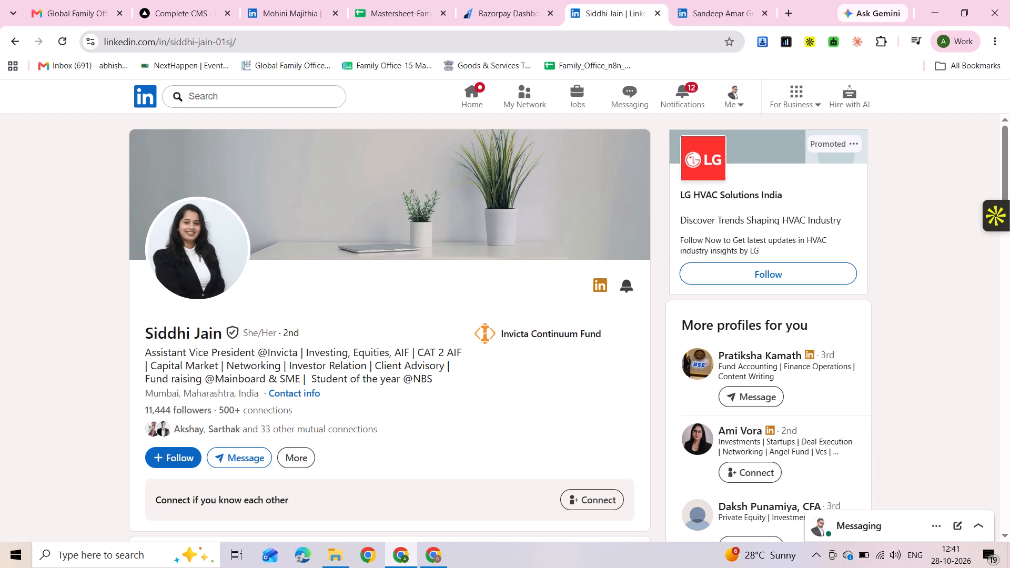
{"action": "scroll", "coordinate": [215, 282], "scroll_direction": "down", "scroll_amount": 8}
{"action": "scroll", "coordinate": [360, 377], "scroll_direction": "down", "scroll_amount": 4}
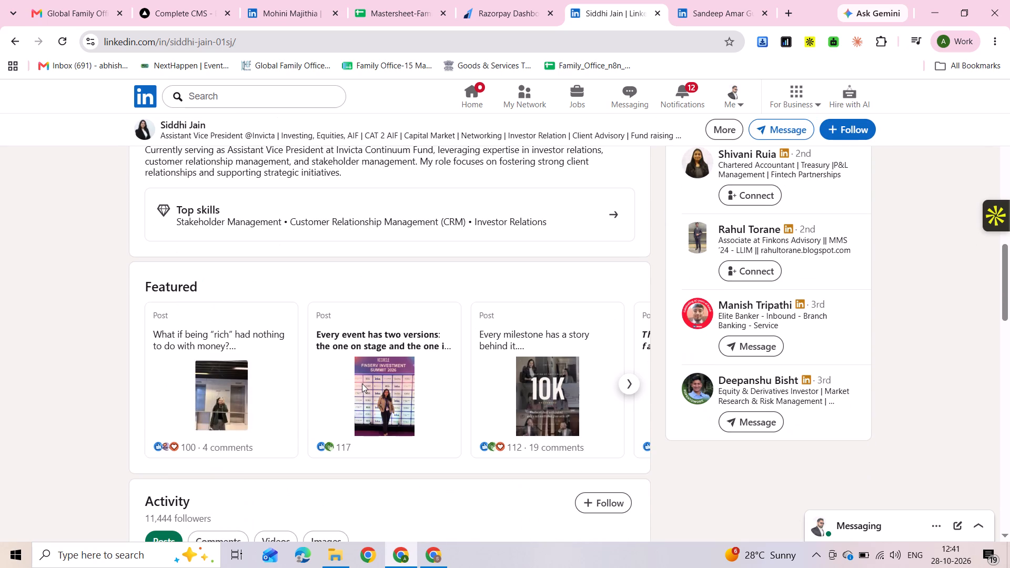
{"action": "scroll", "coordinate": [380, 456], "scroll_direction": "down", "scroll_amount": 2}
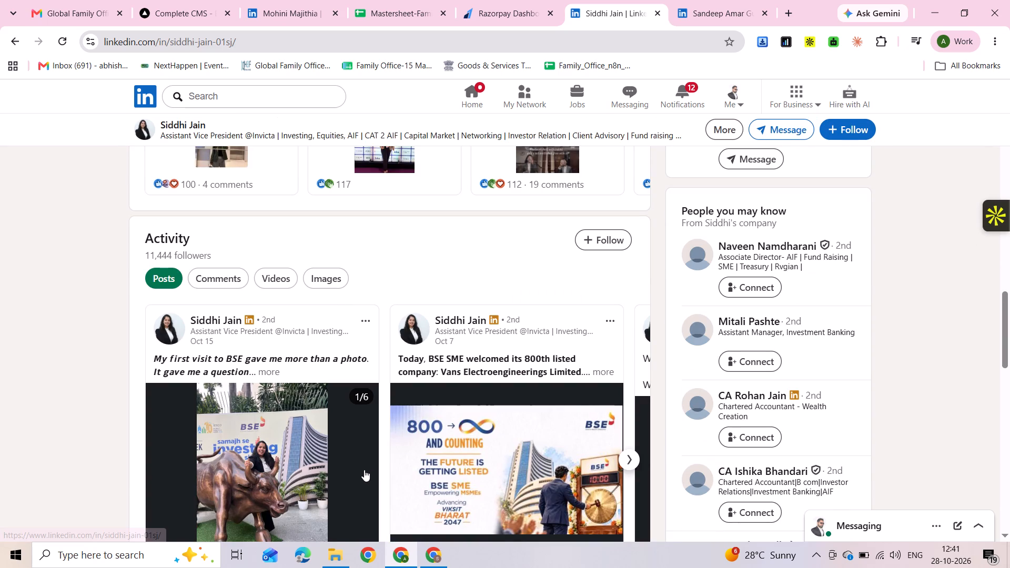
{"action": "left_click", "coordinate": [273, 370]}
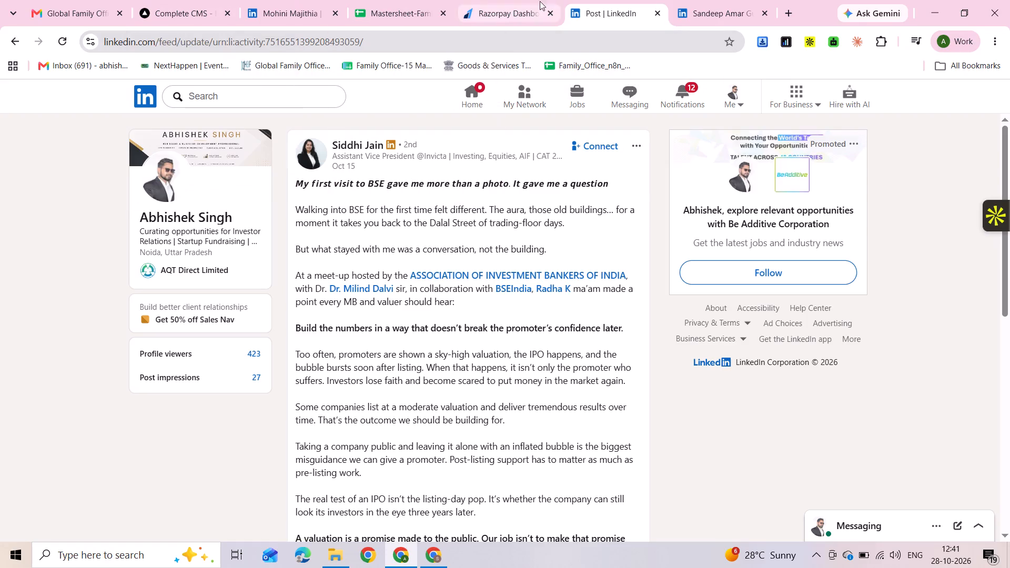
Return to the Siddhi lead in the CMS and add Pranjal as a team member.
{"action": "left_click", "coordinate": [160, 5]}
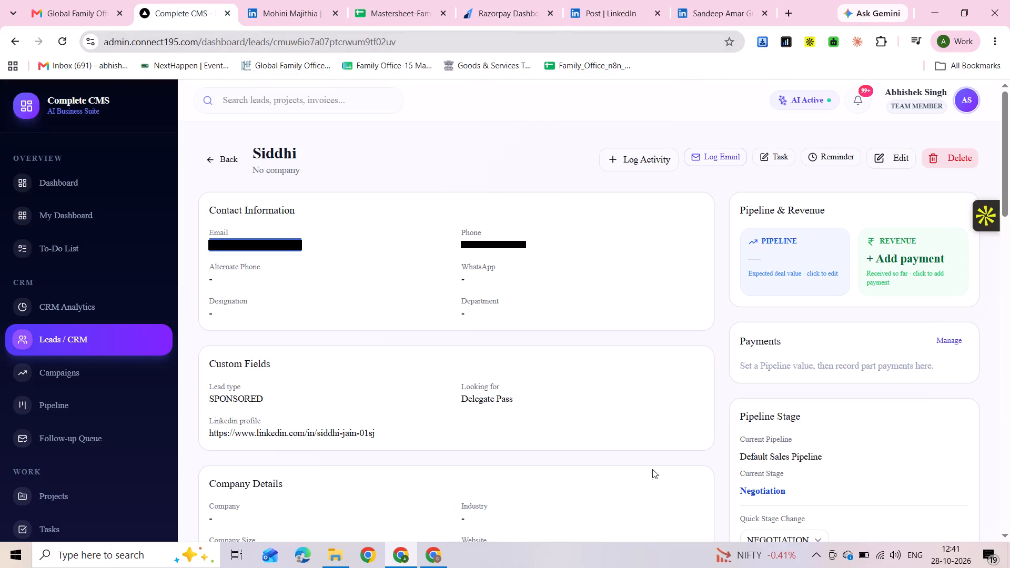
{"action": "scroll", "coordinate": [661, 419], "scroll_direction": "down", "scroll_amount": 4}
{"action": "scroll", "coordinate": [763, 290], "scroll_direction": "up", "scroll_amount": 2}
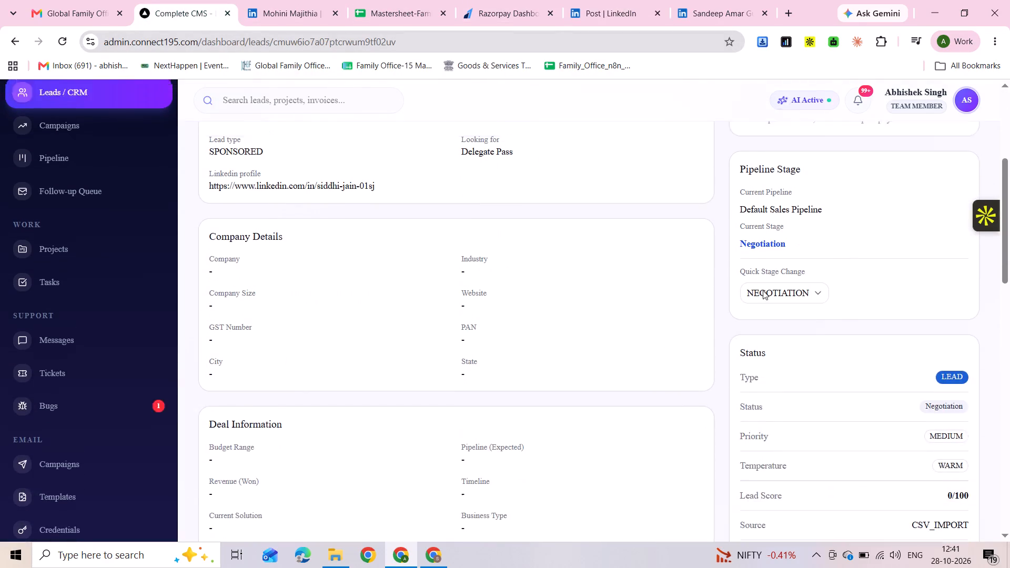
{"action": "scroll", "coordinate": [763, 290], "scroll_direction": "up", "scroll_amount": 2}
{"action": "scroll", "coordinate": [761, 295], "scroll_direction": "down", "scroll_amount": 9}
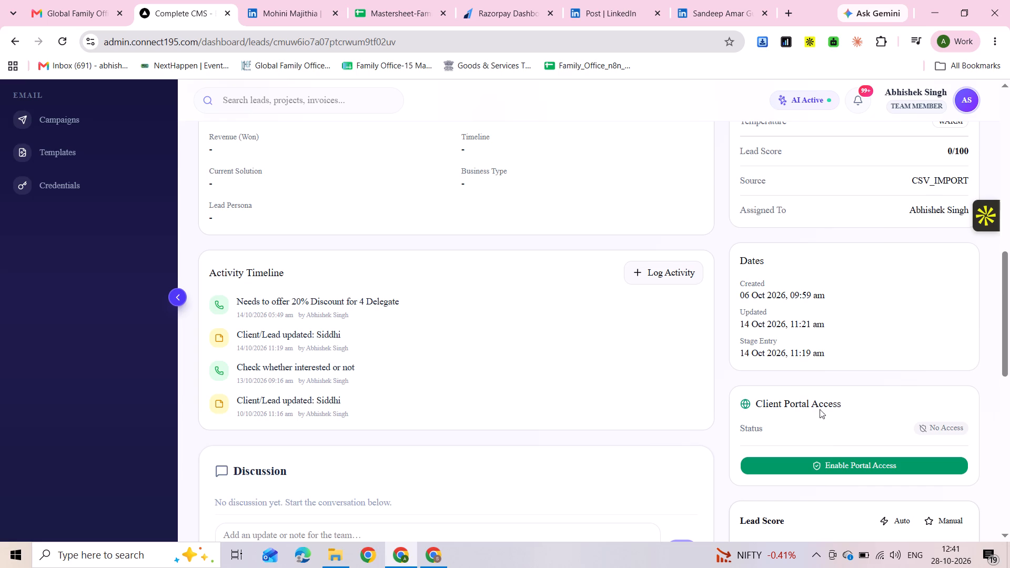
{"action": "scroll", "coordinate": [813, 461], "scroll_direction": "down", "scroll_amount": 3}
{"action": "left_click", "coordinate": [807, 474]}
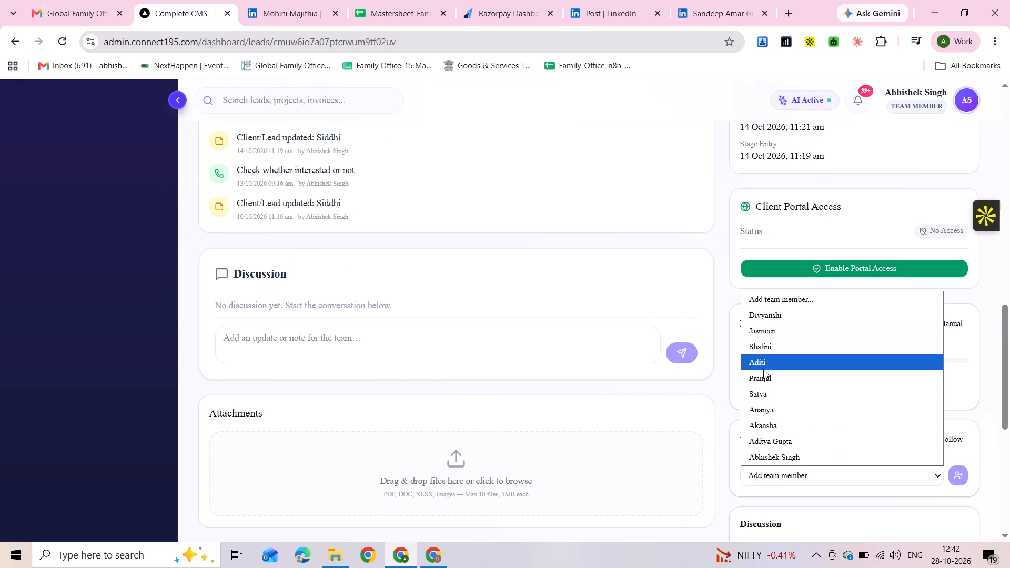
{"action": "left_click", "coordinate": [763, 376]}
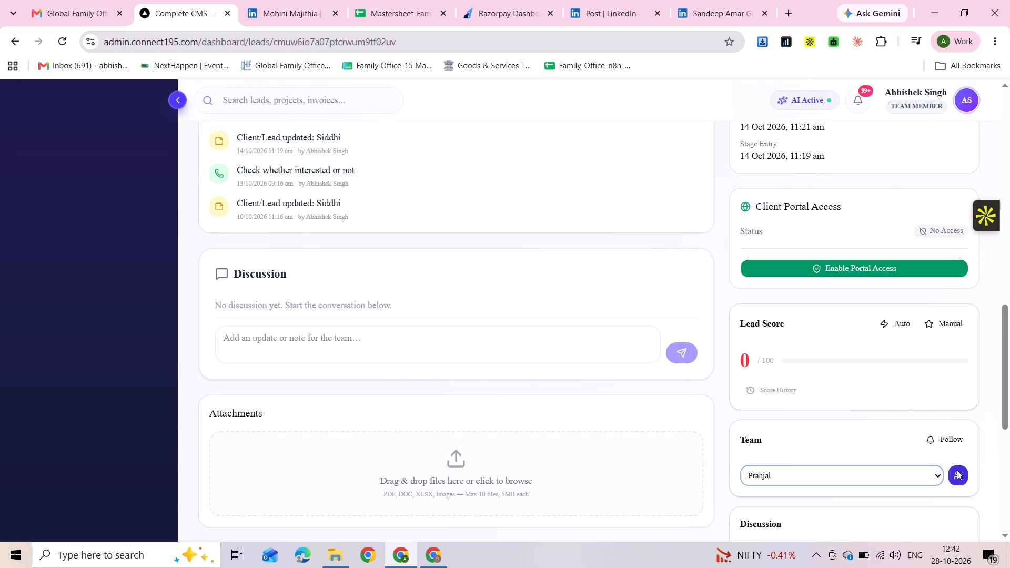
{"action": "left_click", "coordinate": [957, 470]}
Examine the Siddhi lead's contact, company and deal details and its activity timeline.
{"action": "scroll", "coordinate": [686, 419], "scroll_direction": "up", "scroll_amount": 8}
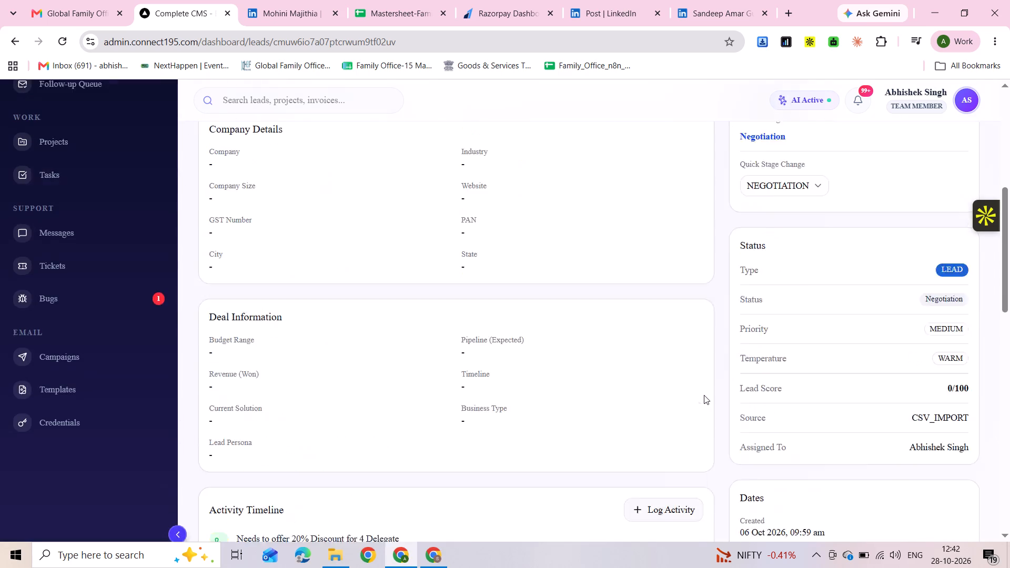
{"action": "scroll", "coordinate": [766, 333], "scroll_direction": "up", "scroll_amount": 1}
{"action": "scroll", "coordinate": [484, 274], "scroll_direction": "up", "scroll_amount": 3}
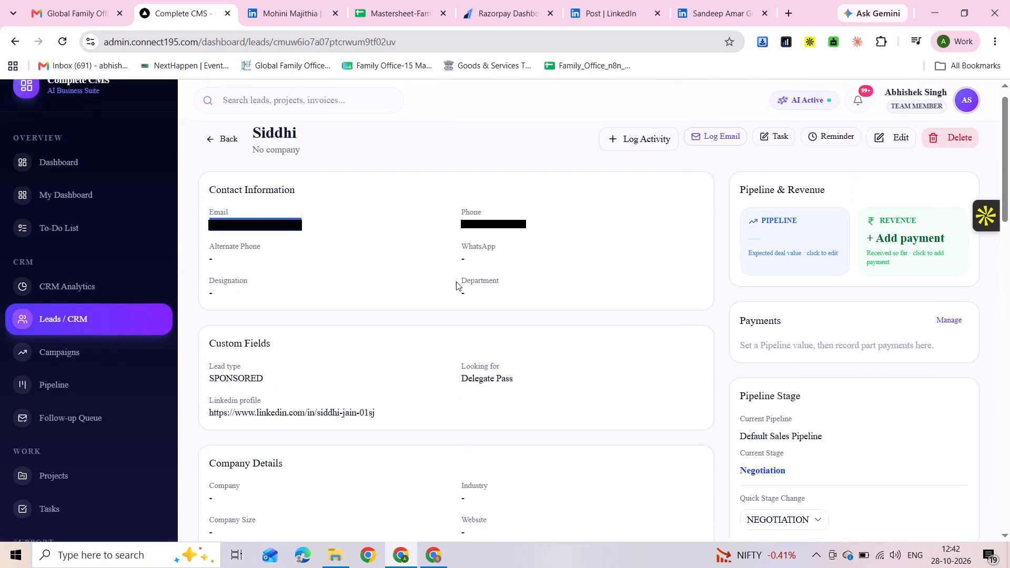
{"action": "left_click", "coordinate": [327, 268]}
{"action": "scroll", "coordinate": [326, 289], "scroll_direction": "down", "scroll_amount": 1}
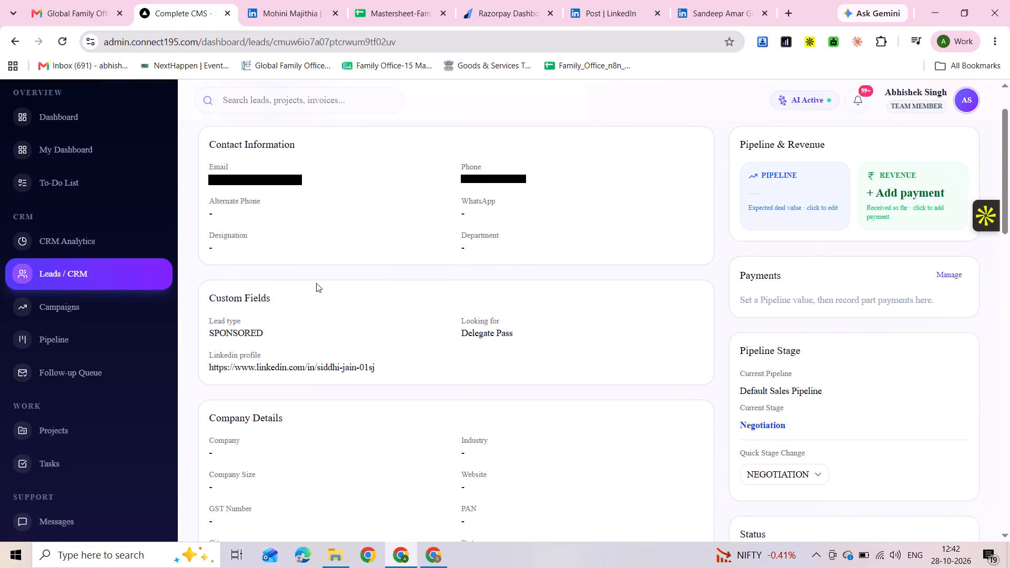
{"action": "scroll", "coordinate": [316, 282], "scroll_direction": "up", "scroll_amount": 1}
{"action": "scroll", "coordinate": [315, 289], "scroll_direction": "down", "scroll_amount": 8}
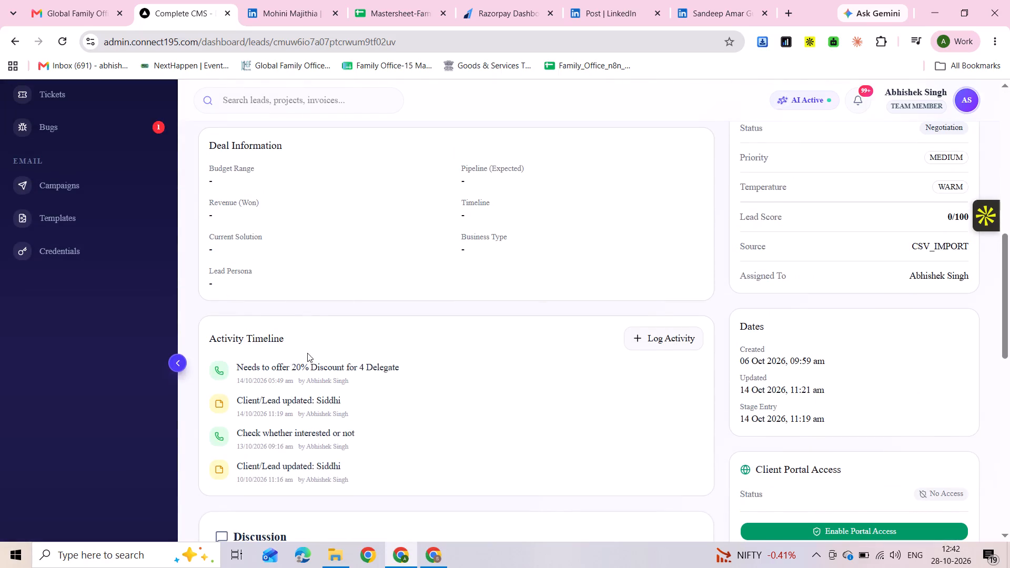
{"action": "scroll", "coordinate": [259, 364], "scroll_direction": "up", "scroll_amount": 1}
{"action": "scroll", "coordinate": [279, 410], "scroll_direction": "down", "scroll_amount": 2}
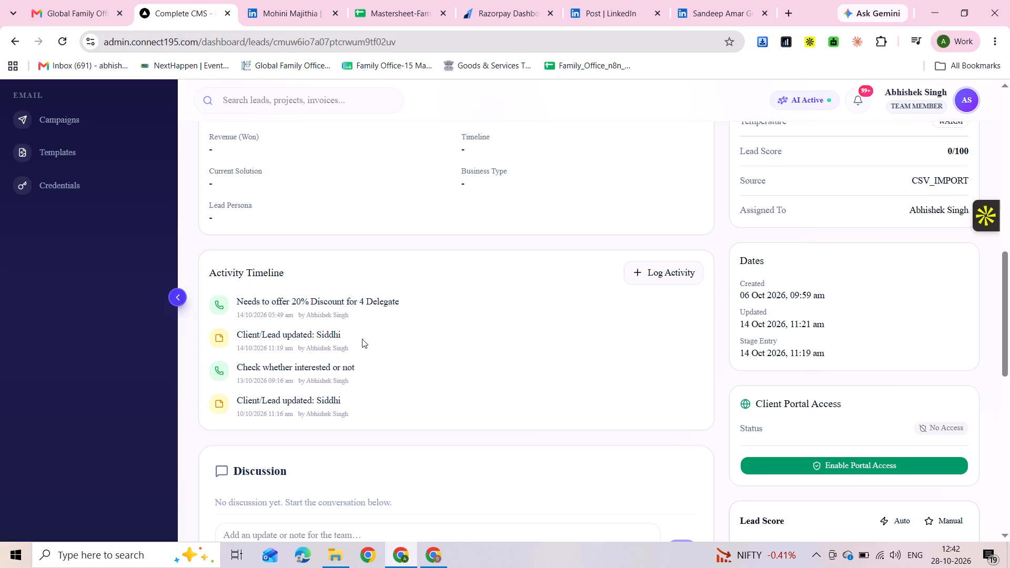
{"action": "scroll", "coordinate": [362, 339], "scroll_direction": "up", "scroll_amount": 2}
{"action": "scroll", "coordinate": [362, 339], "scroll_direction": "down", "scroll_amount": 2}
{"action": "scroll", "coordinate": [362, 339], "scroll_direction": "up", "scroll_amount": 5}
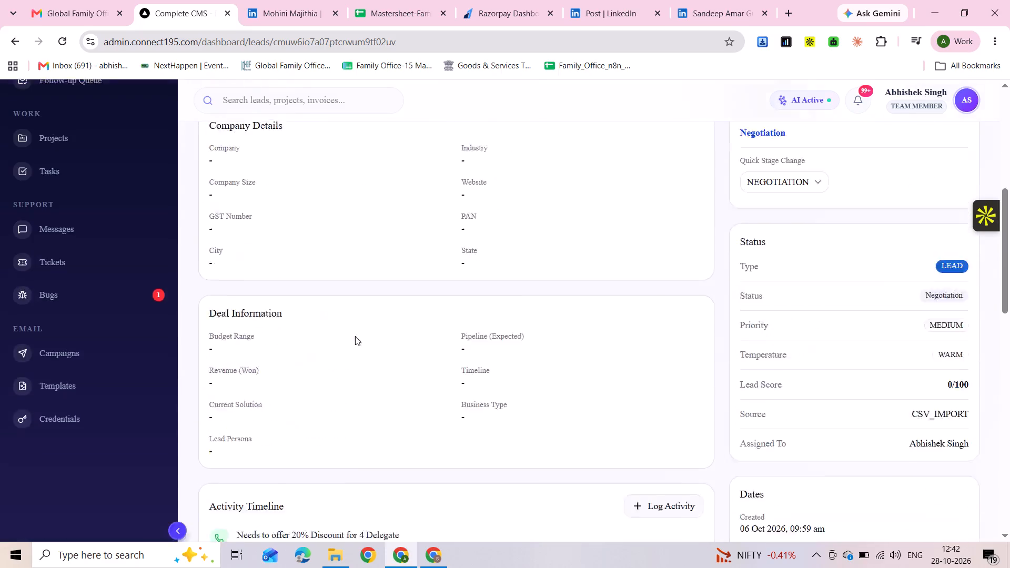
{"action": "scroll", "coordinate": [355, 336], "scroll_direction": "up", "scroll_amount": 7}
{"action": "scroll", "coordinate": [190, 182], "scroll_direction": "up", "scroll_amount": 4}
Return to the campaign's Negotiation lead list and reassign the Siddhi lead to another team member.
{"action": "left_click", "coordinate": [207, 159]}
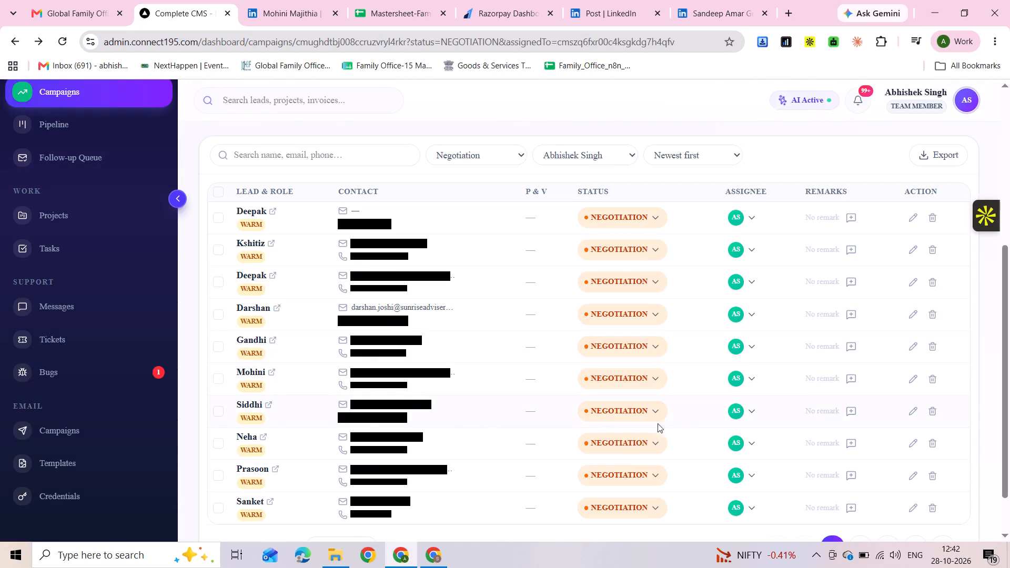
{"action": "double_click", "coordinate": [750, 411]}
{"action": "left_click", "coordinate": [747, 408]}
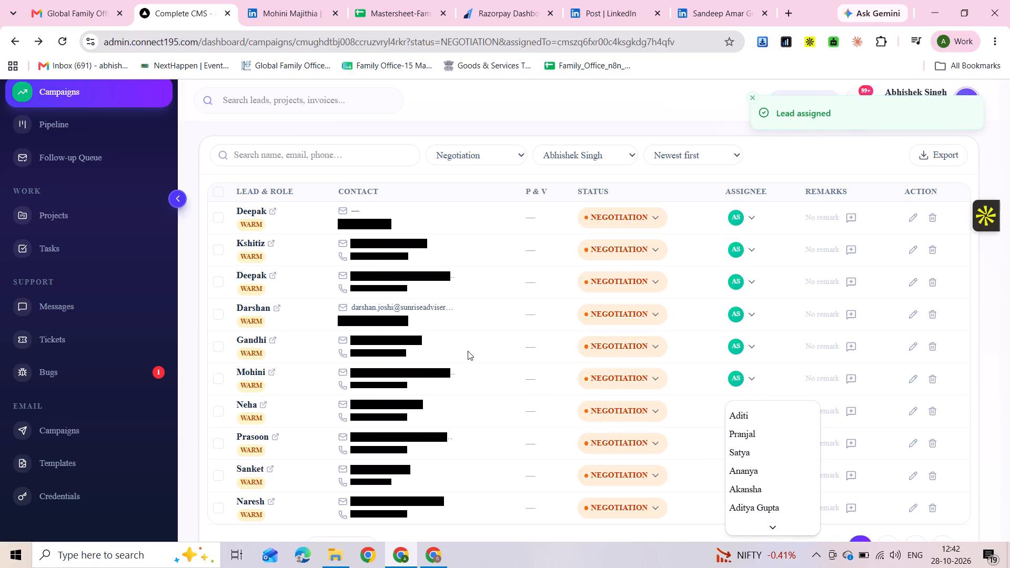
{"action": "left_click", "coordinate": [378, 156]}
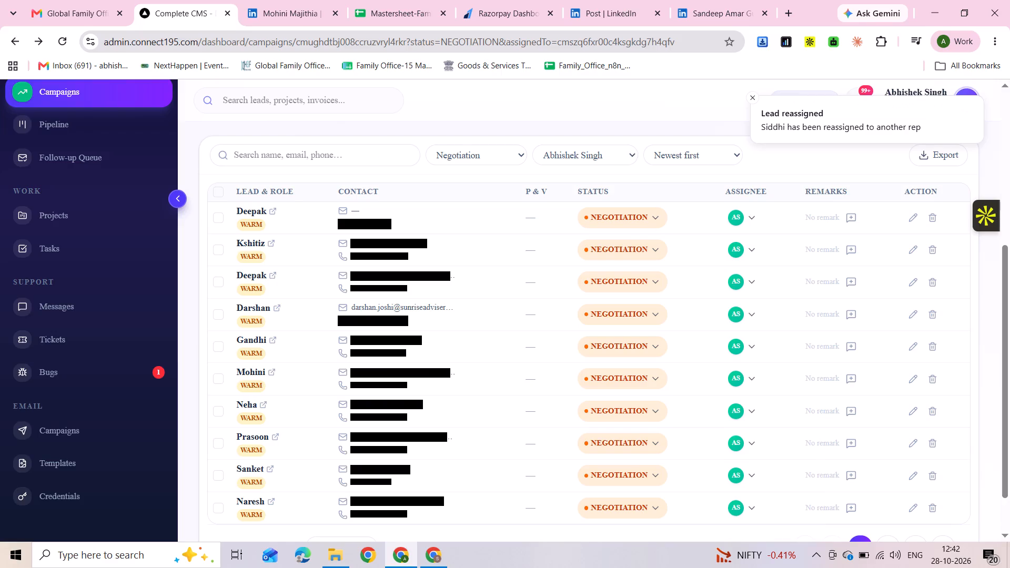
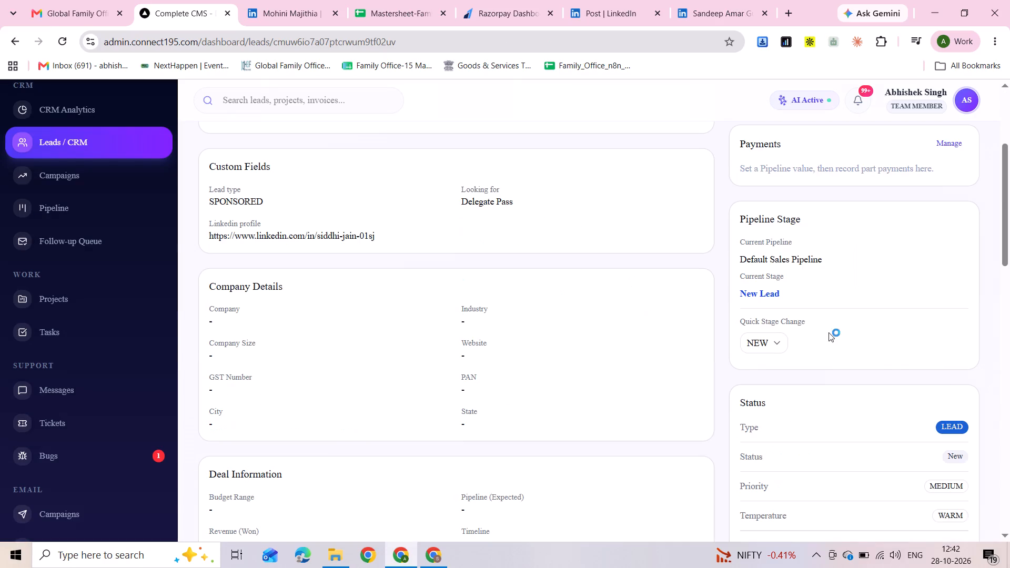
Examine the Siddhi lead's pipeline stage options, deal information, activity timeline and team collaborators.
{"action": "left_click", "coordinate": [772, 336]}
{"action": "left_click", "coordinate": [765, 343]}
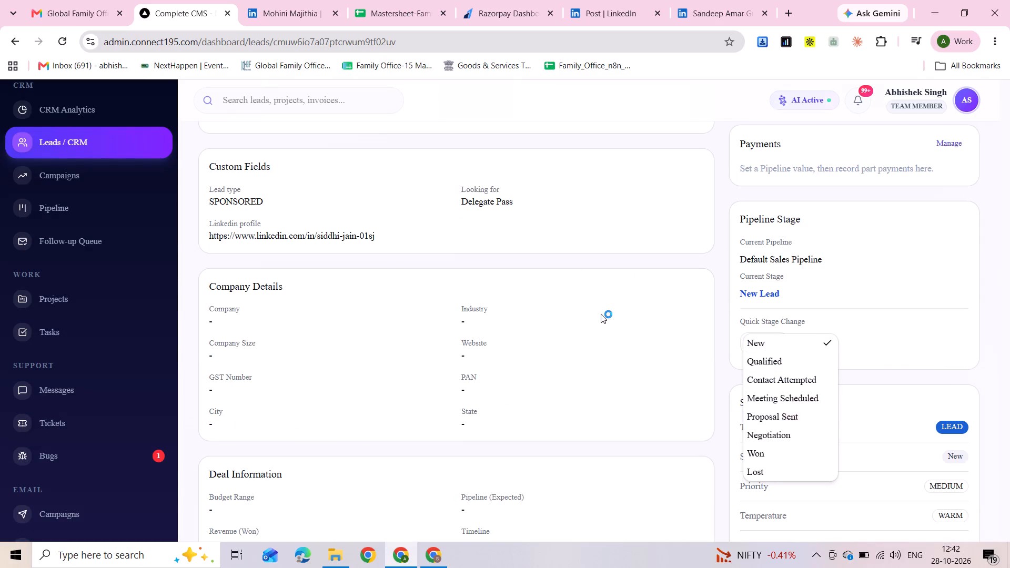
{"action": "left_click", "coordinate": [630, 336]}
{"action": "scroll", "coordinate": [735, 355], "scroll_direction": "down", "scroll_amount": 7}
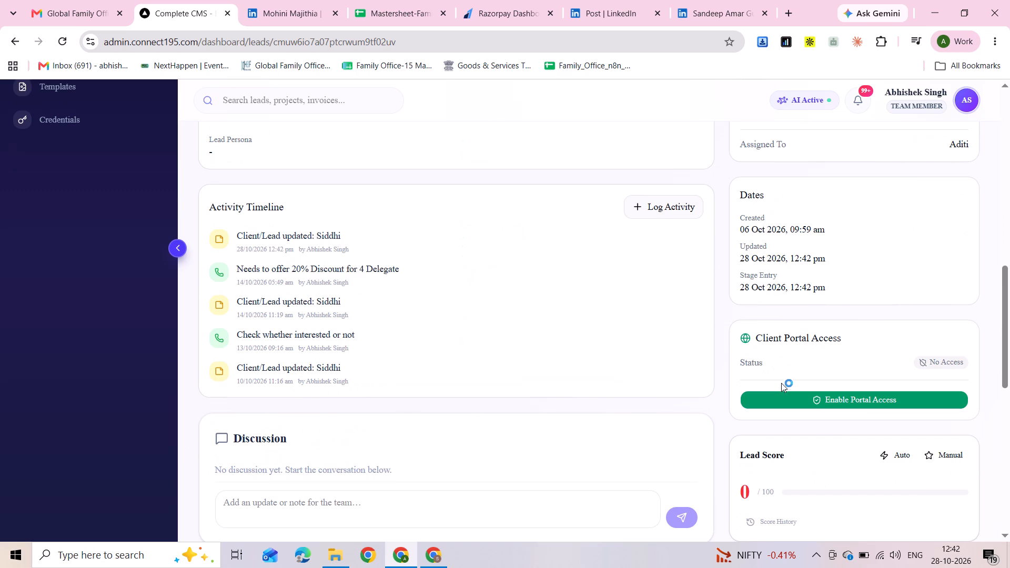
{"action": "scroll", "coordinate": [783, 356], "scroll_direction": "down", "scroll_amount": 3}
{"action": "scroll", "coordinate": [783, 357], "scroll_direction": "up", "scroll_amount": 5}
{"action": "scroll", "coordinate": [746, 332], "scroll_direction": "down", "scroll_amount": 2}
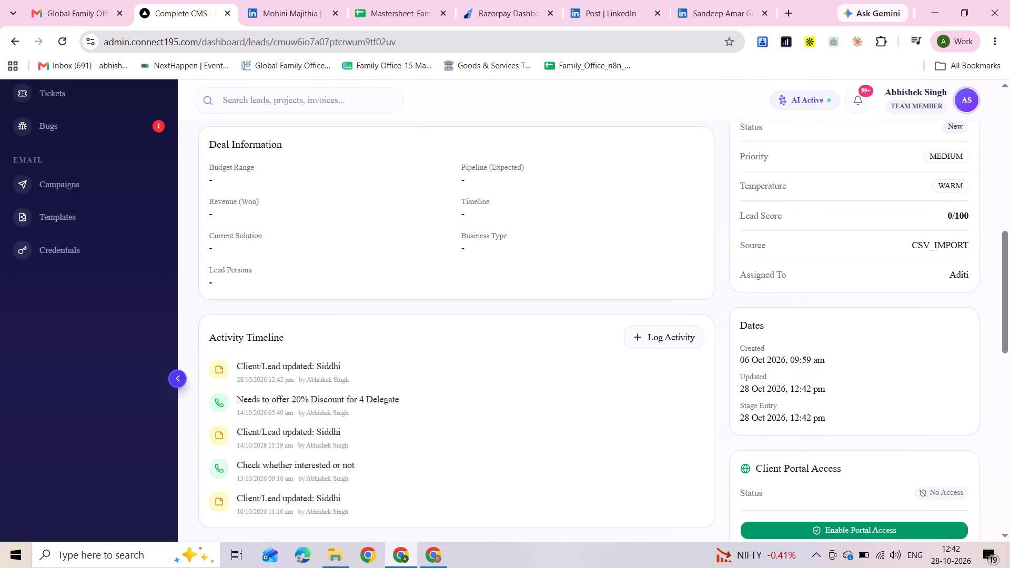
{"action": "scroll", "coordinate": [746, 332], "scroll_direction": "down", "scroll_amount": 2}
{"action": "scroll", "coordinate": [826, 400], "scroll_direction": "down", "scroll_amount": 2}
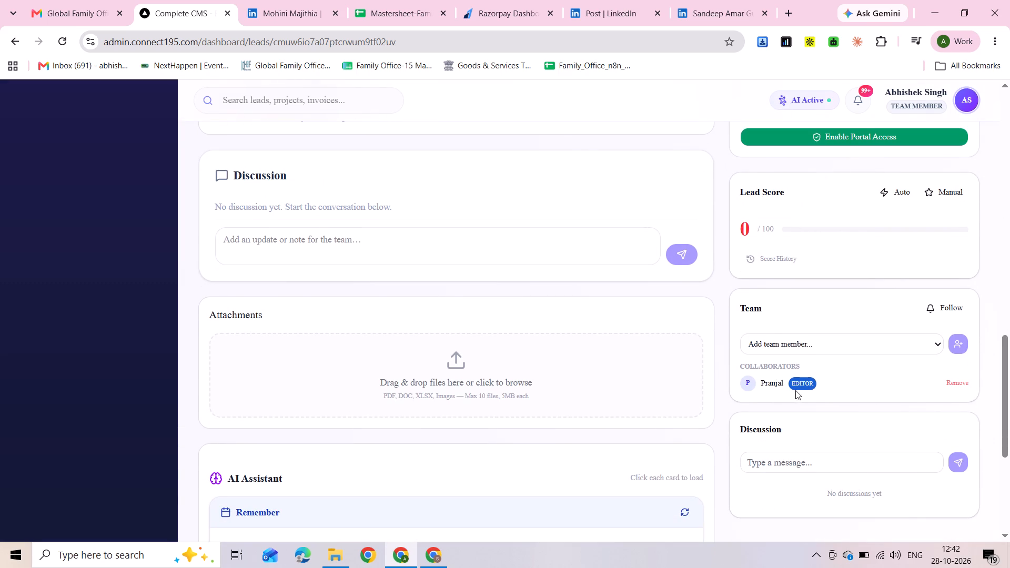
{"action": "scroll", "coordinate": [812, 392], "scroll_direction": "up", "scroll_amount": 4}
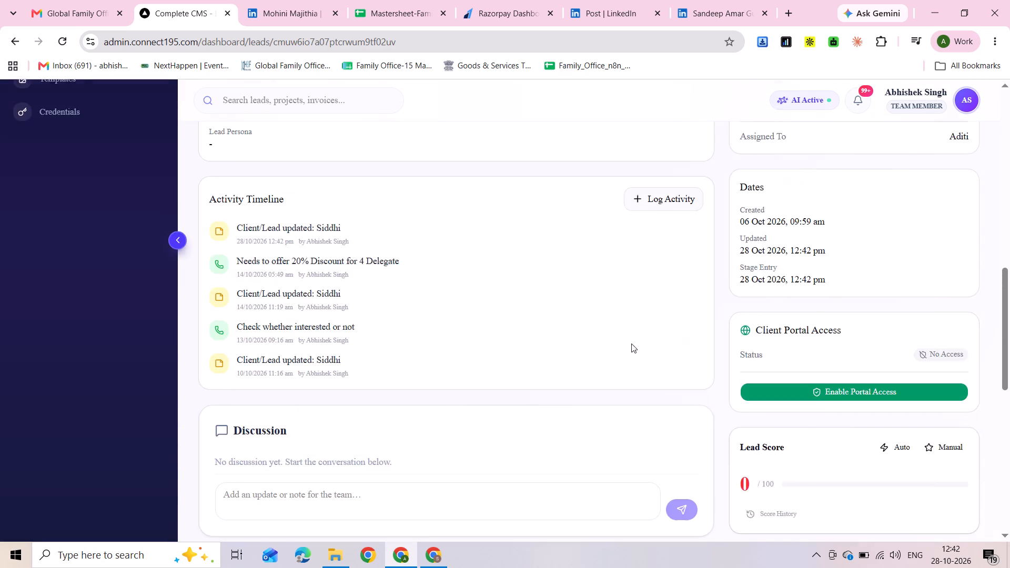
{"action": "scroll", "coordinate": [516, 278], "scroll_direction": "up", "scroll_amount": 12}
Return to the campaign's lead list and search for "sidd" across all assignees and all statuses.
{"action": "left_click", "coordinate": [217, 159]}
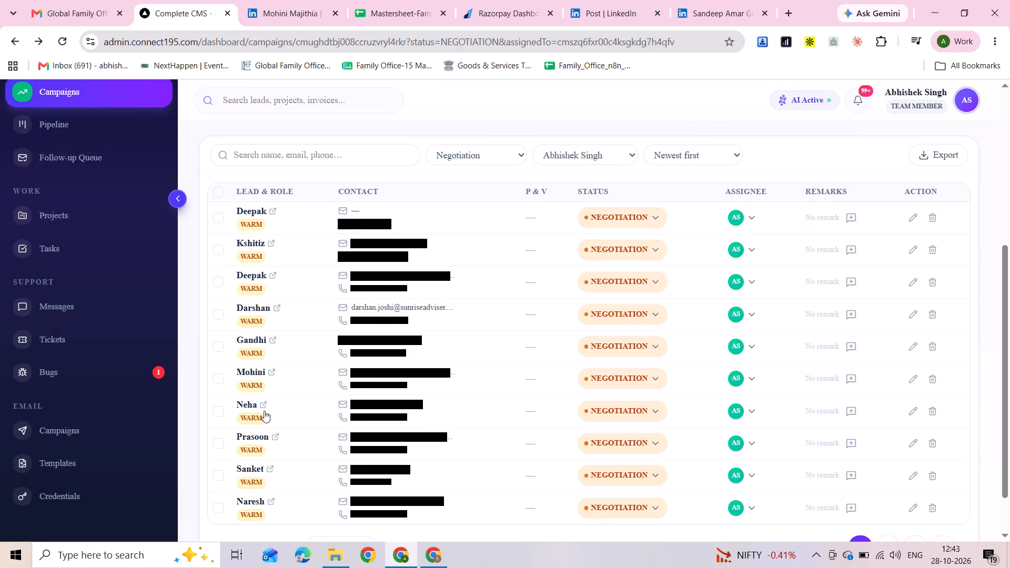
{"action": "left_click", "coordinate": [289, 152]}
{"action": "type", "text": "sid"}
{"action": "type", "text": "dh"}
{"action": "key", "text": "BackSpace"}
{"action": "key", "text": "BackSpace"}
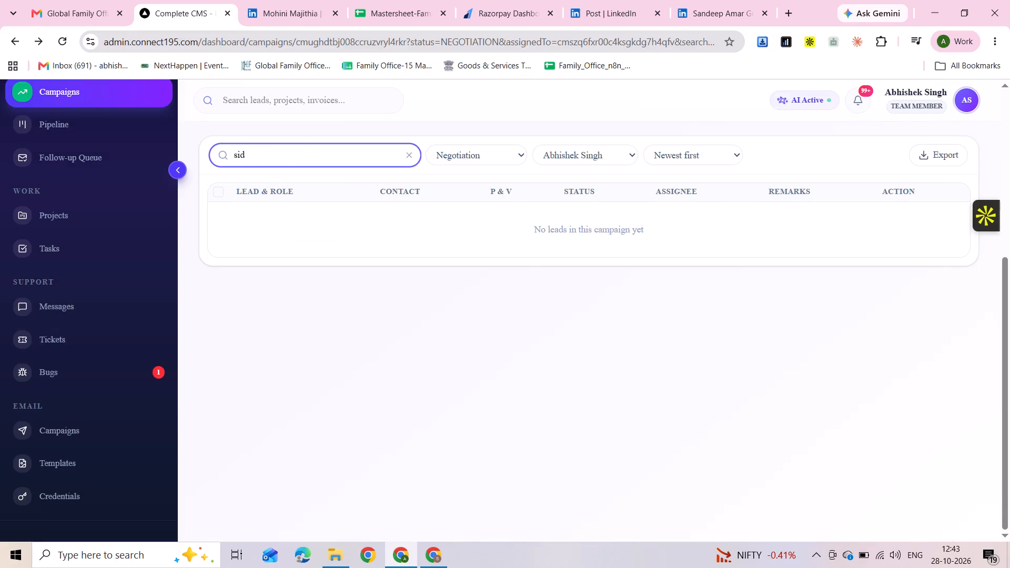
{"action": "key", "text": "BackSpace"}
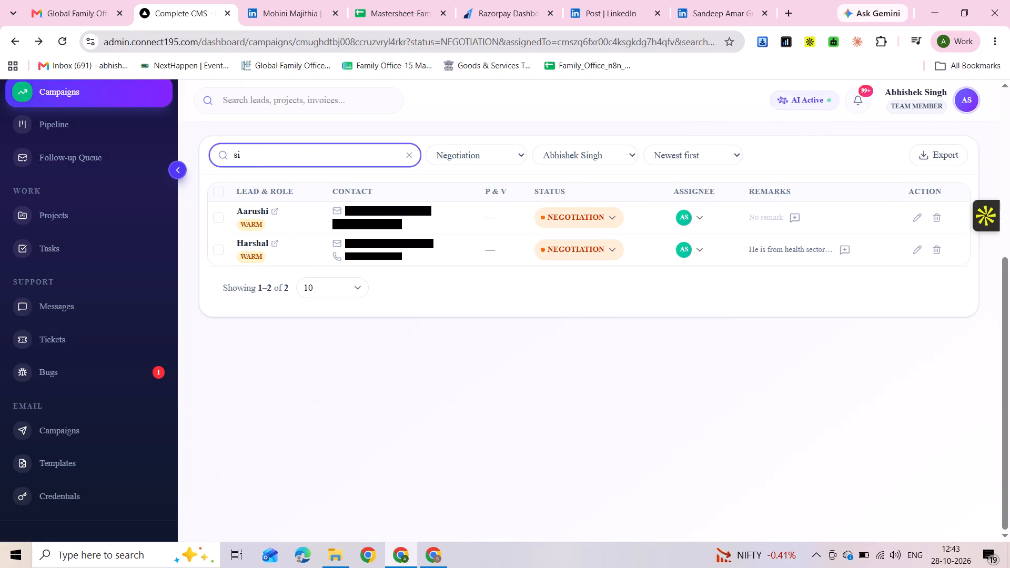
{"action": "left_click", "coordinate": [574, 149]}
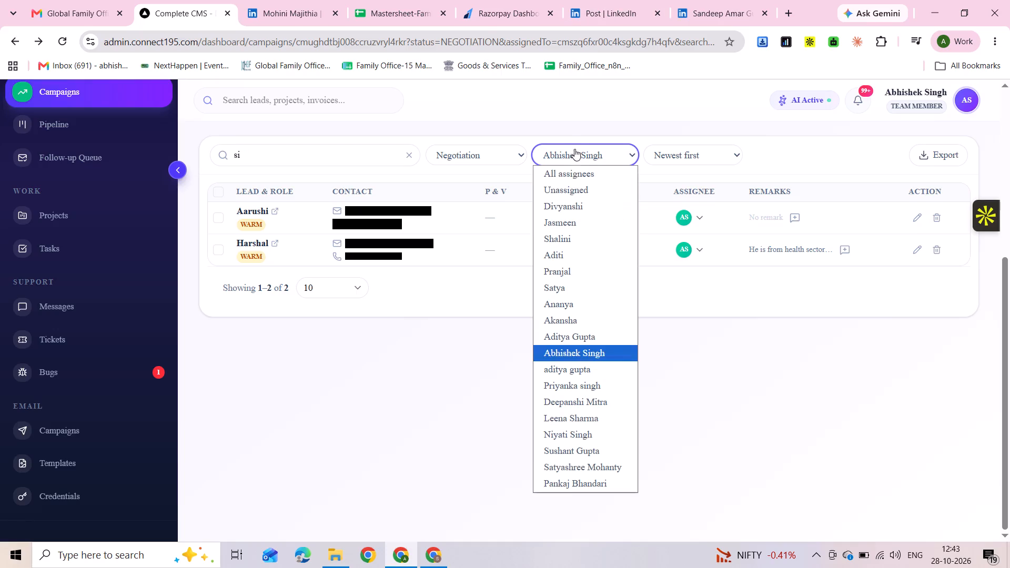
{"action": "left_click", "coordinate": [563, 170]}
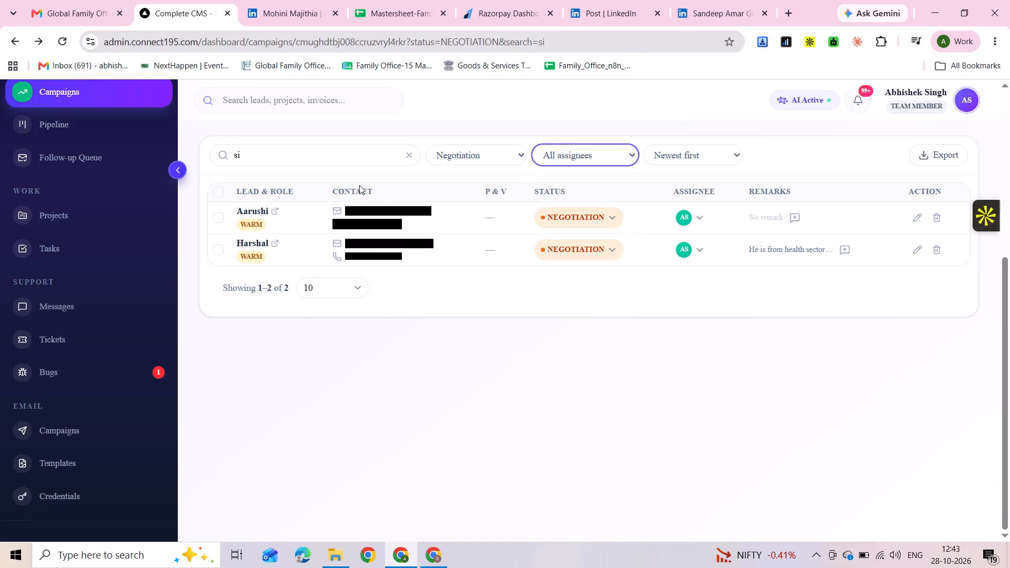
{"action": "left_click", "coordinate": [271, 148]}
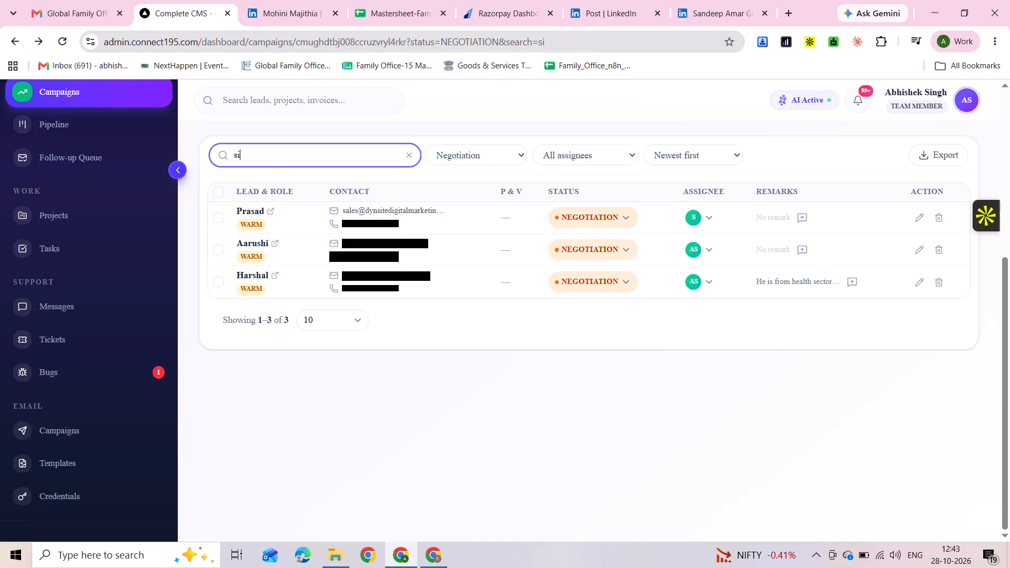
{"action": "type", "text": "dd"}
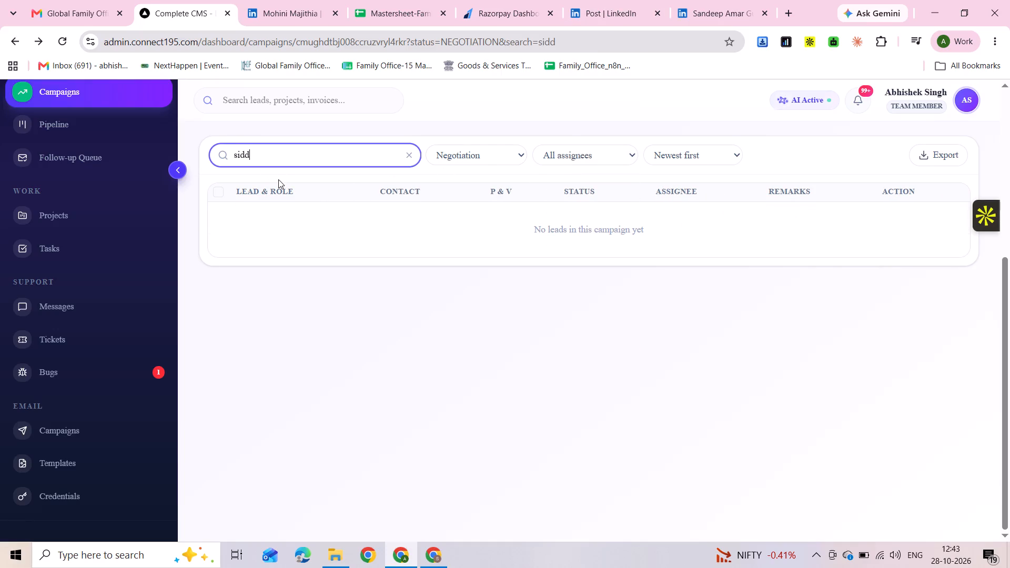
{"action": "left_click", "coordinate": [484, 150]}
{"action": "left_click", "coordinate": [471, 176]}
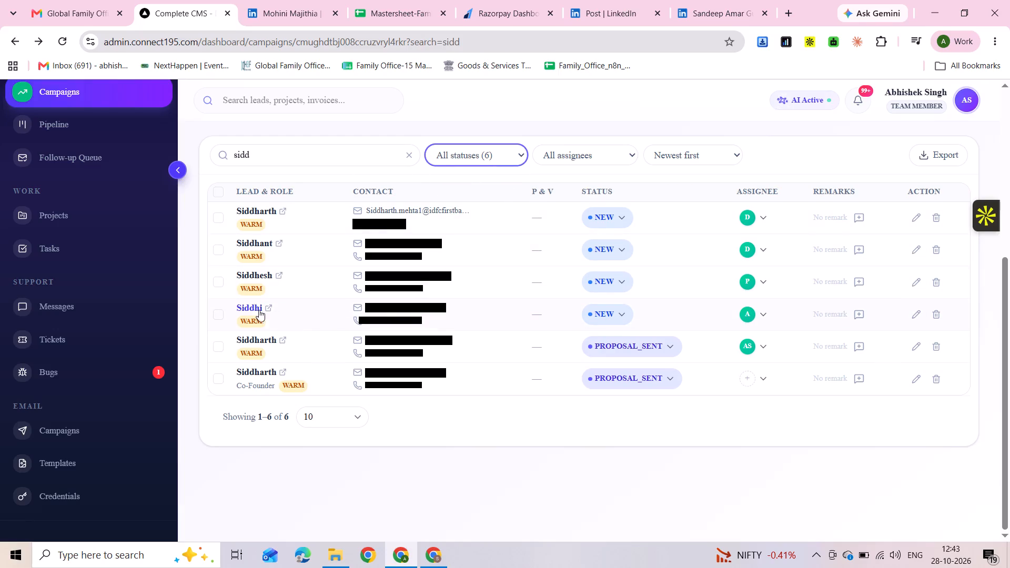
Reassign the Siddhi lead to Pranjal and set its status to Negotiation.
{"action": "left_click", "coordinate": [759, 315]}
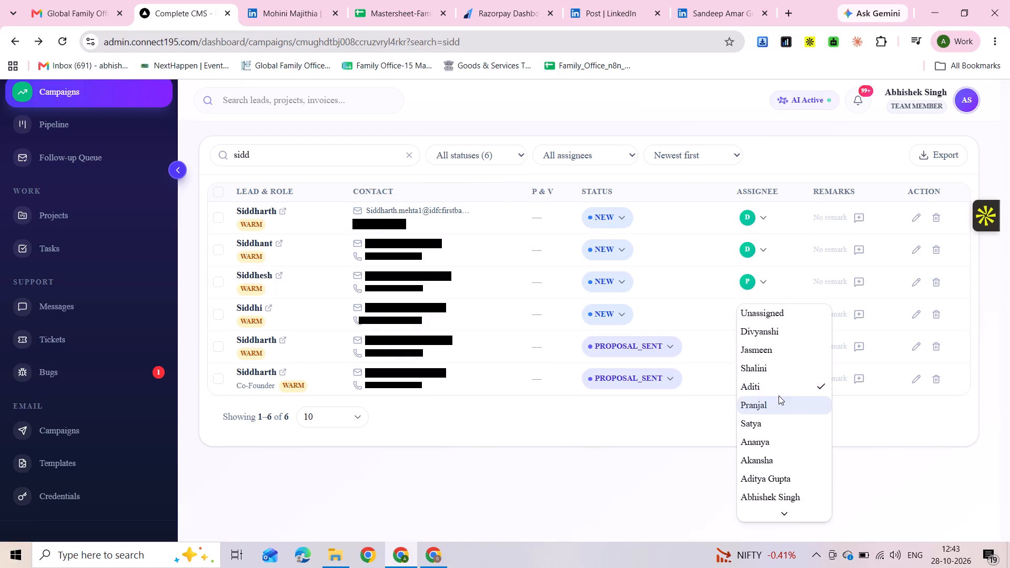
{"action": "left_click", "coordinate": [768, 410]}
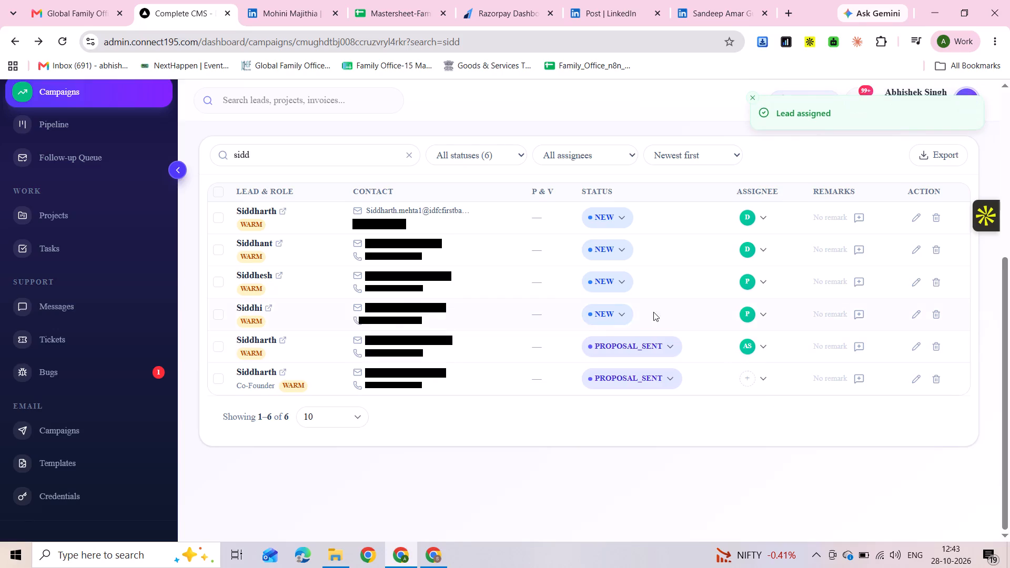
{"action": "left_click", "coordinate": [623, 319]}
{"action": "double_click", "coordinate": [616, 404]}
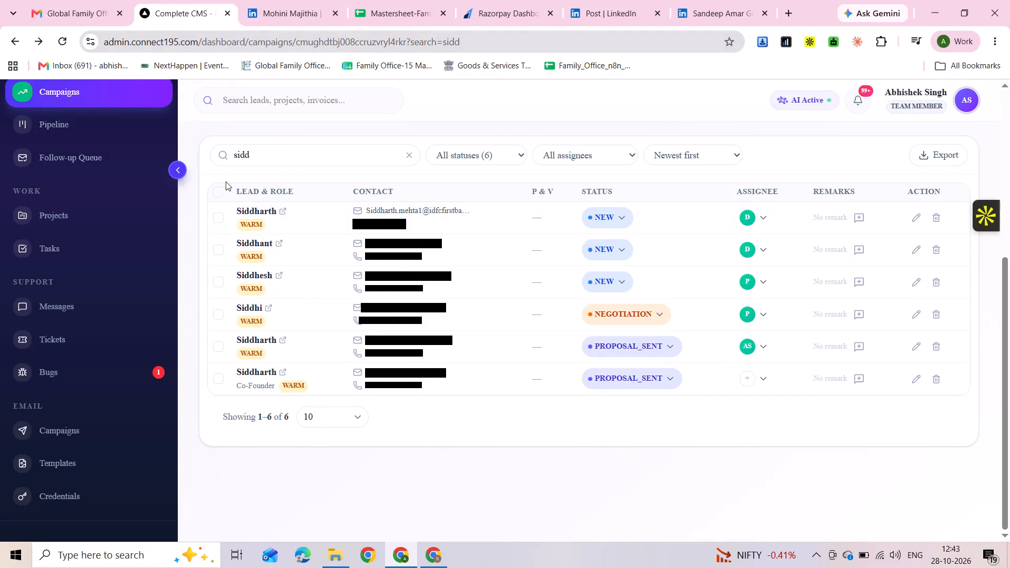
Go back to the campaigns overview and reopen the Linkedin-family-office-leads campaign.
{"action": "scroll", "coordinate": [248, 177], "scroll_direction": "up", "scroll_amount": 5}
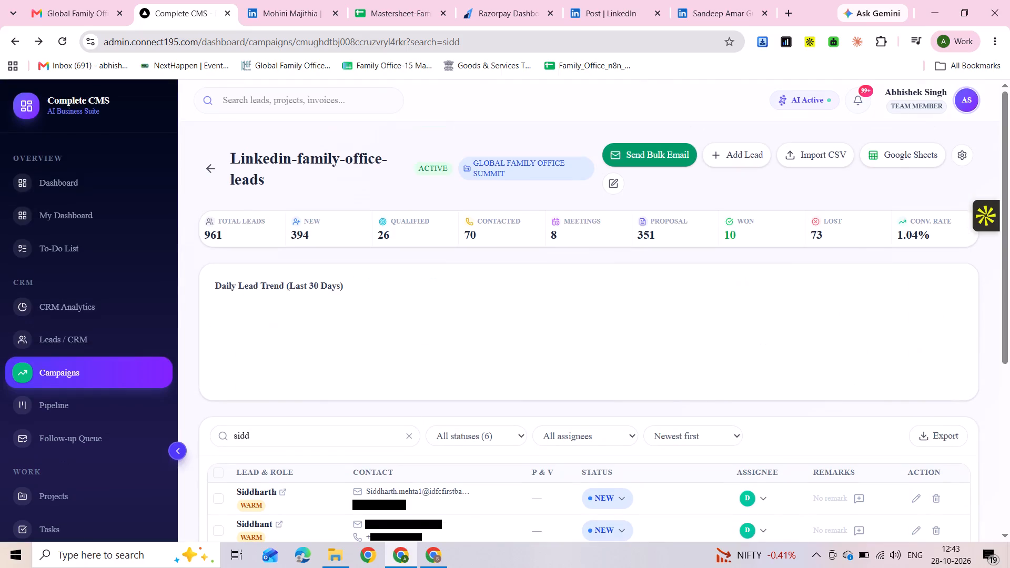
{"action": "left_click", "coordinate": [215, 162]}
{"action": "scroll", "coordinate": [375, 308], "scroll_direction": "down", "scroll_amount": 6}
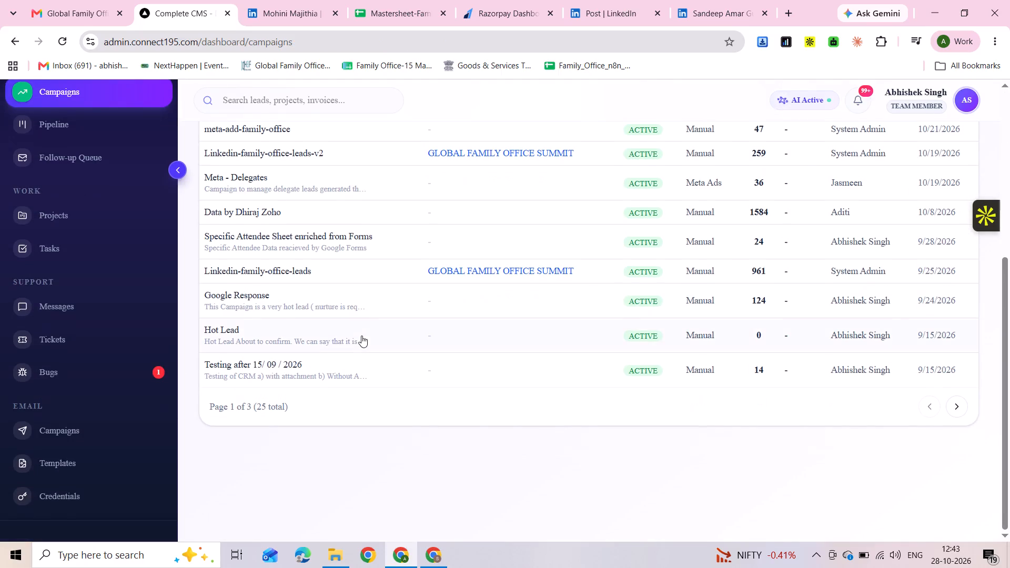
{"action": "scroll", "coordinate": [350, 320], "scroll_direction": "up", "scroll_amount": 1}
{"action": "left_click", "coordinate": [280, 336]}
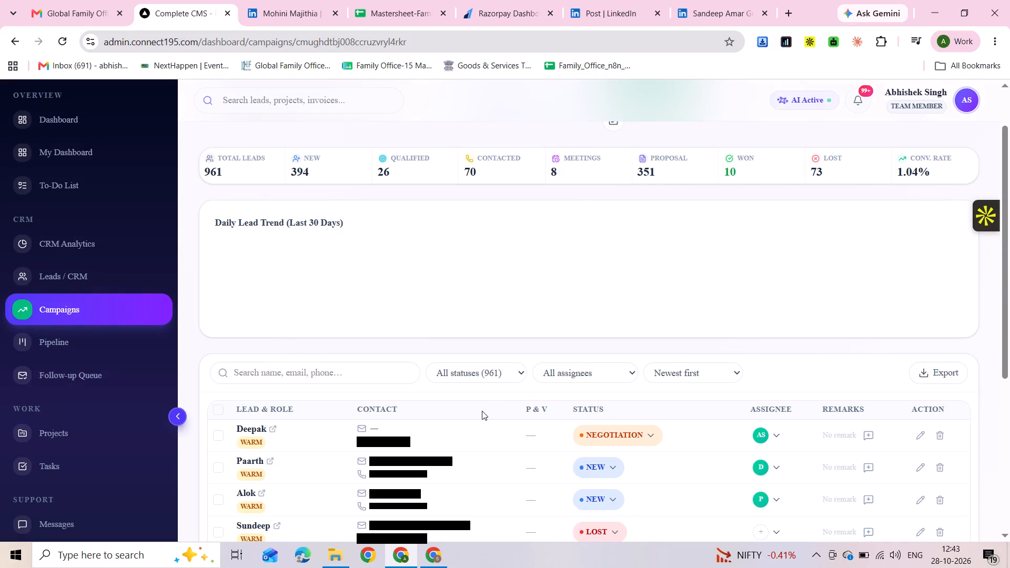
Filter the campaign's leads to Negotiation status and to the signed-in team member as assignee.
{"action": "scroll", "coordinate": [481, 389], "scroll_direction": "down", "scroll_amount": 2}
{"action": "left_click", "coordinate": [447, 240]}
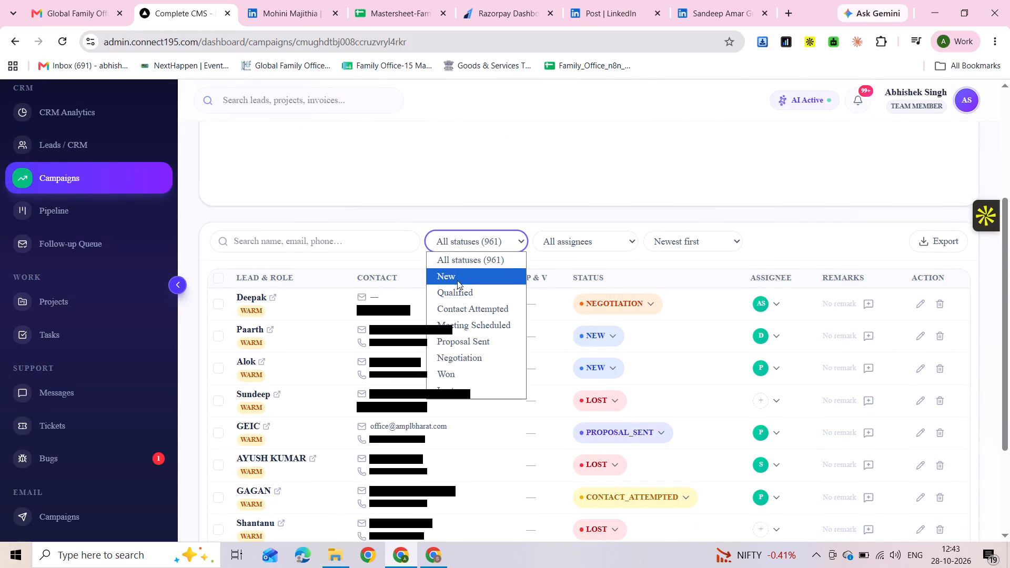
{"action": "left_click", "coordinate": [469, 354]}
{"action": "left_click", "coordinate": [568, 243]}
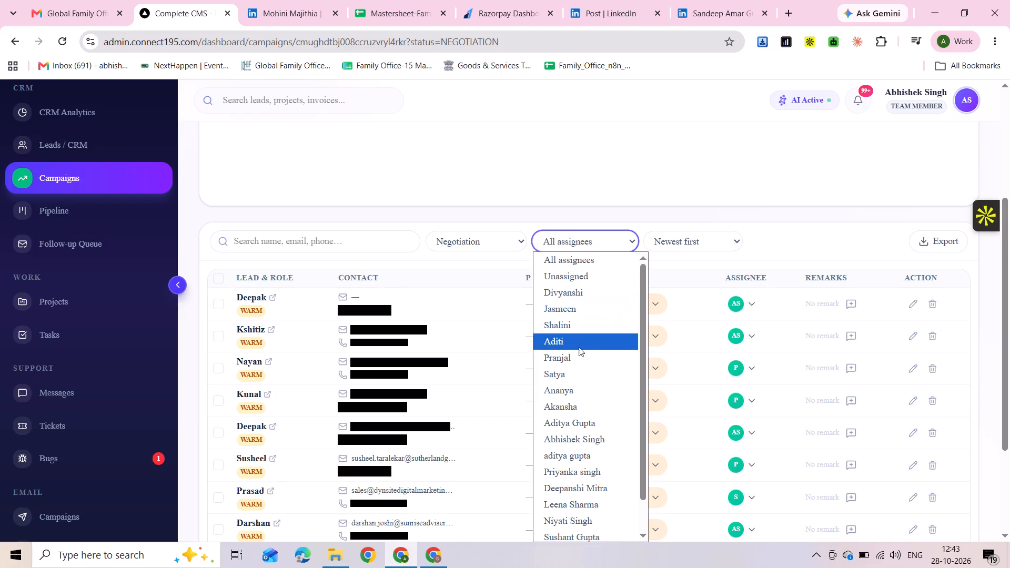
{"action": "left_click", "coordinate": [584, 444]}
{"action": "scroll", "coordinate": [561, 421], "scroll_direction": "down", "scroll_amount": 1}
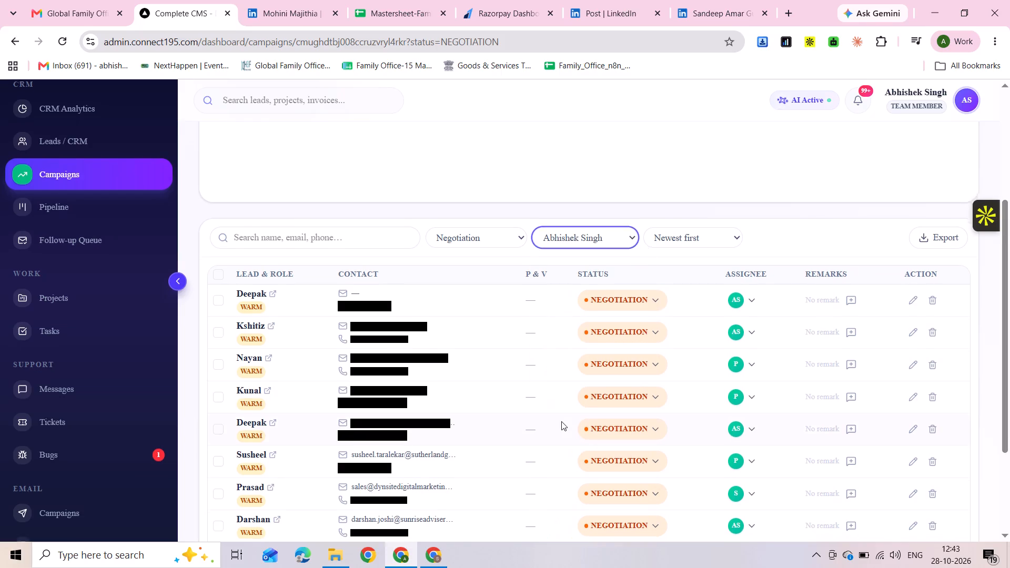
{"action": "scroll", "coordinate": [496, 400], "scroll_direction": "down", "scroll_amount": 1}
{"action": "scroll", "coordinate": [494, 400], "scroll_direction": "up", "scroll_amount": 2}
{"action": "scroll", "coordinate": [494, 400], "scroll_direction": "down", "scroll_amount": 1}
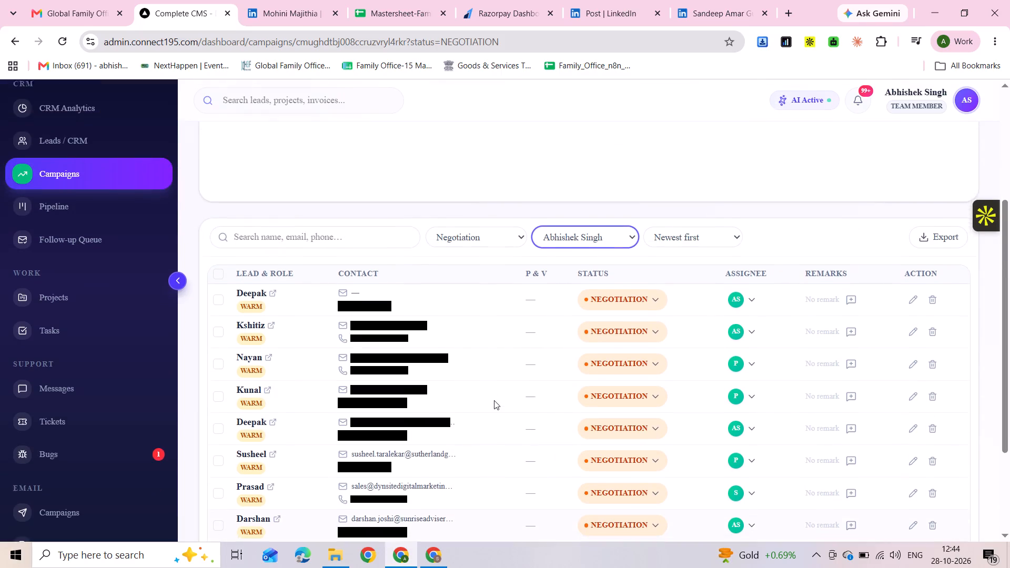
Open the Neha lead from the filtered Negotiation list and review its contact information, custom fields and pipeline details.
{"action": "scroll", "coordinate": [494, 400], "scroll_direction": "down", "scroll_amount": 1}
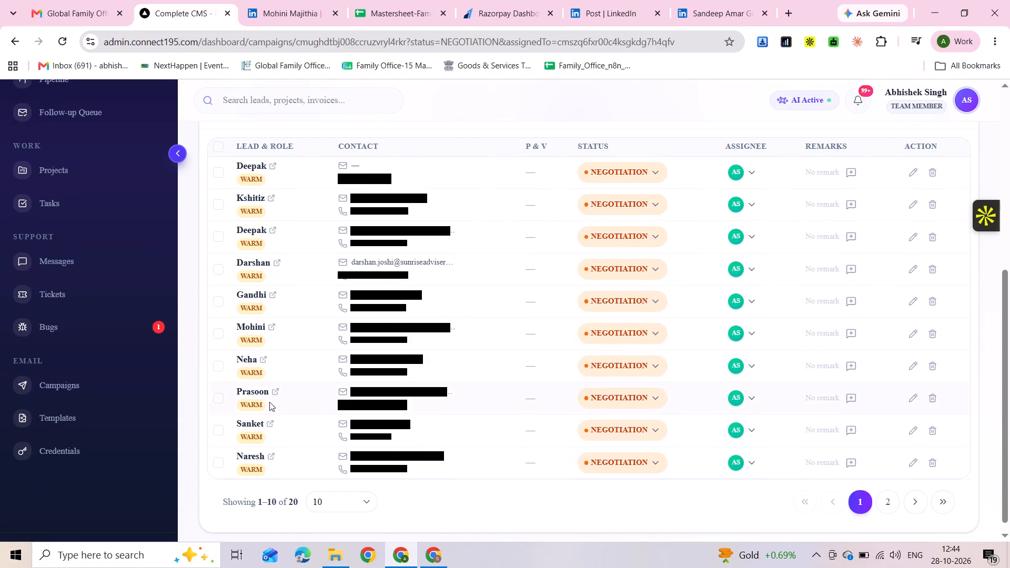
{"action": "left_click", "coordinate": [244, 360]}
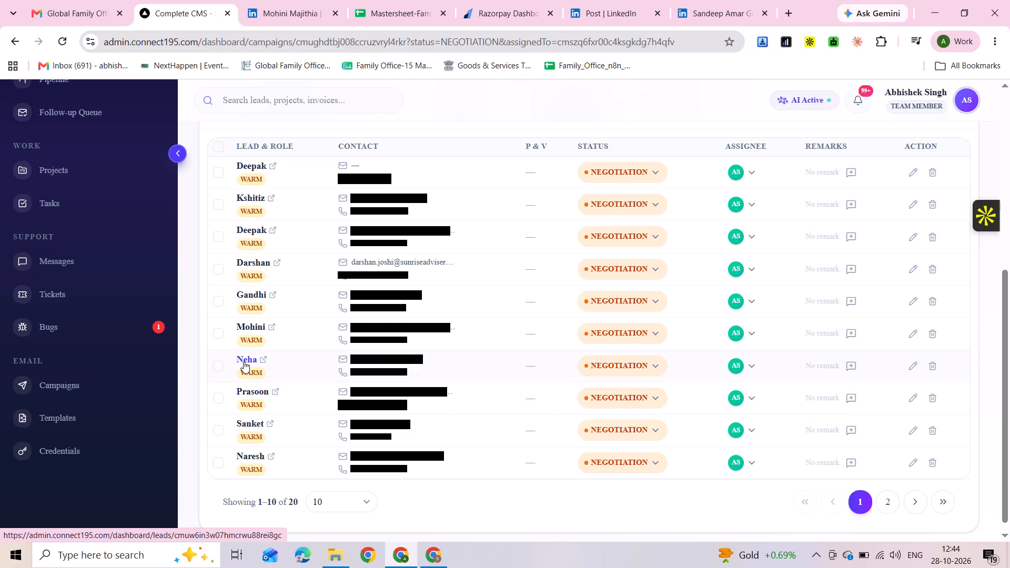
{"action": "left_click", "coordinate": [244, 361]}
{"action": "scroll", "coordinate": [395, 403], "scroll_direction": "down", "scroll_amount": 2}
{"action": "scroll", "coordinate": [408, 399], "scroll_direction": "up", "scroll_amount": 3}
{"action": "scroll", "coordinate": [408, 399], "scroll_direction": "down", "scroll_amount": 1}
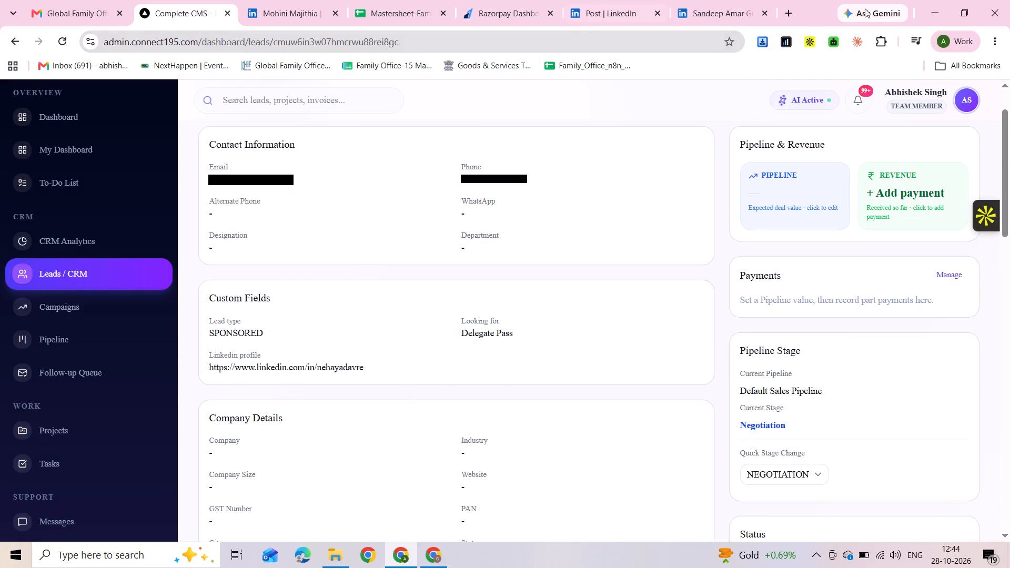
Open a new browser tab and start entering a web address beginning with "w".
{"action": "left_click", "coordinate": [790, 5]}
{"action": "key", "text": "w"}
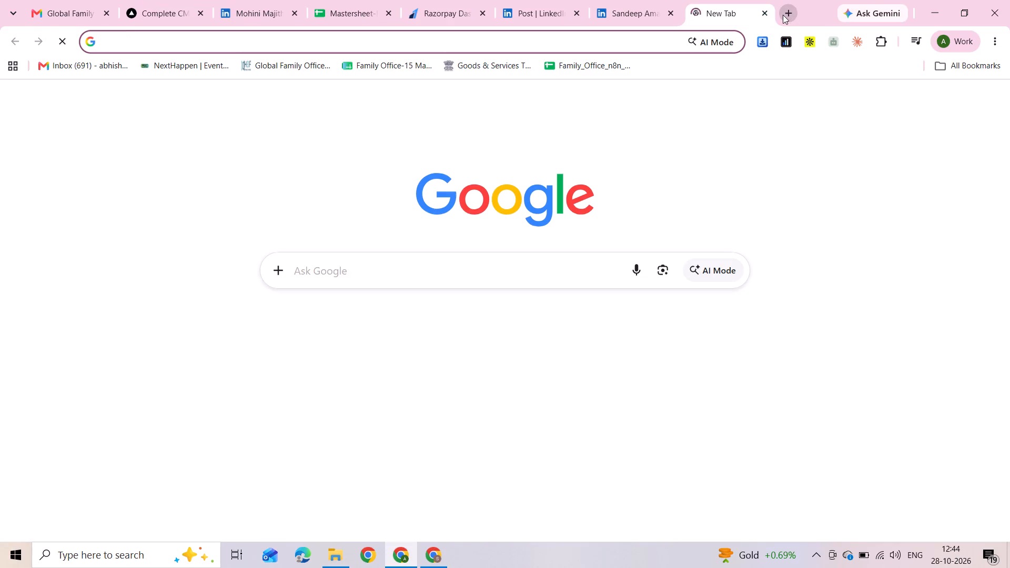
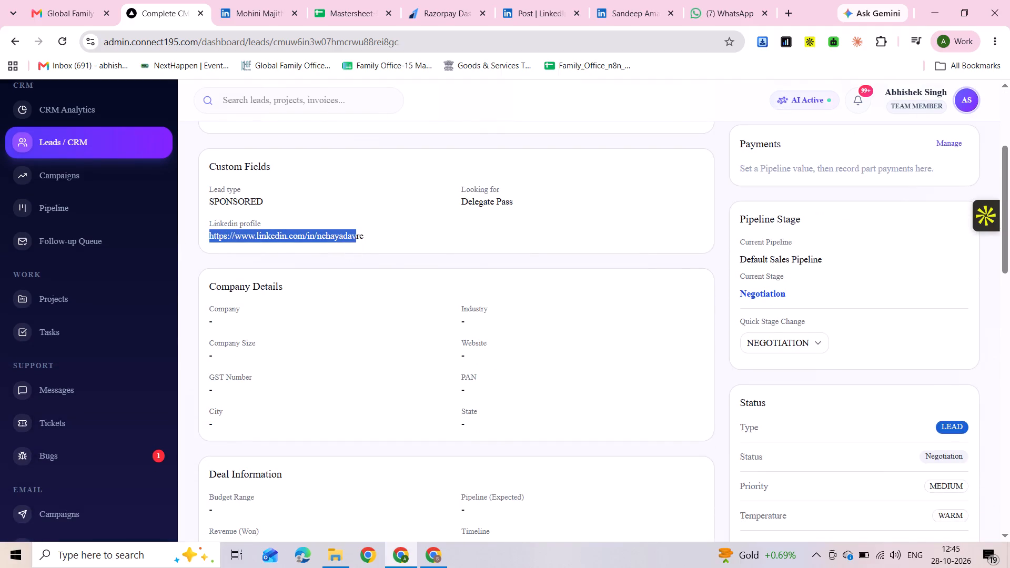
Review the Neha lead's contact information, LinkedIn profile field, deal information and status details, and return to the campaign's filtered lead list.
{"action": "left_click", "coordinate": [347, 232]}
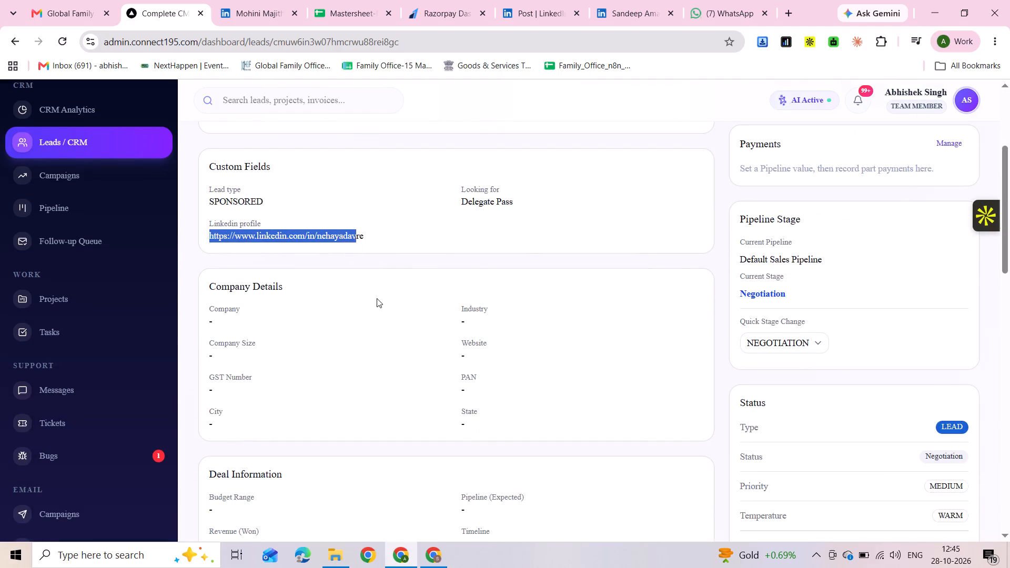
{"action": "left_click", "coordinate": [372, 300]}
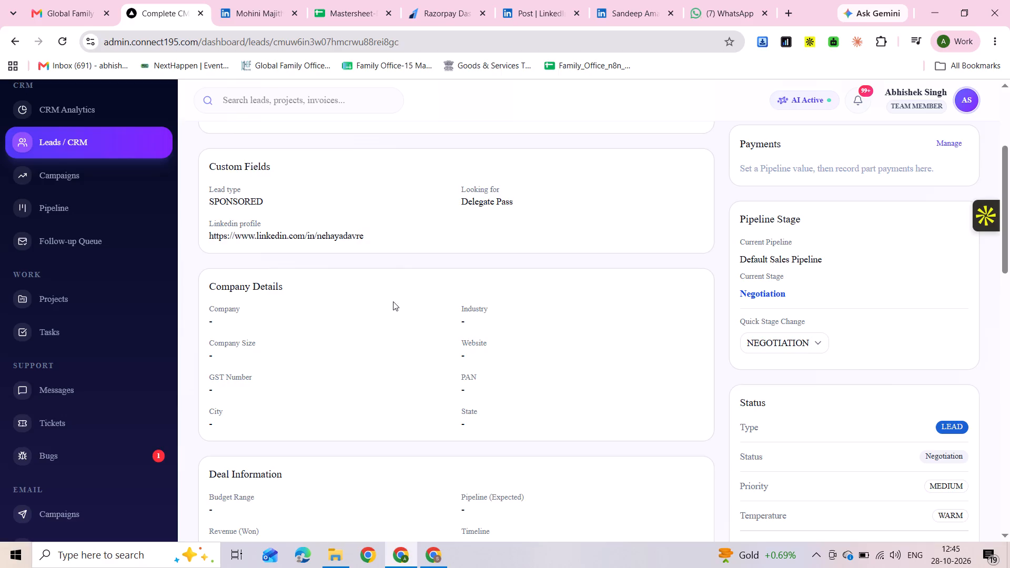
{"action": "scroll", "coordinate": [396, 304], "scroll_direction": "up", "scroll_amount": 4}
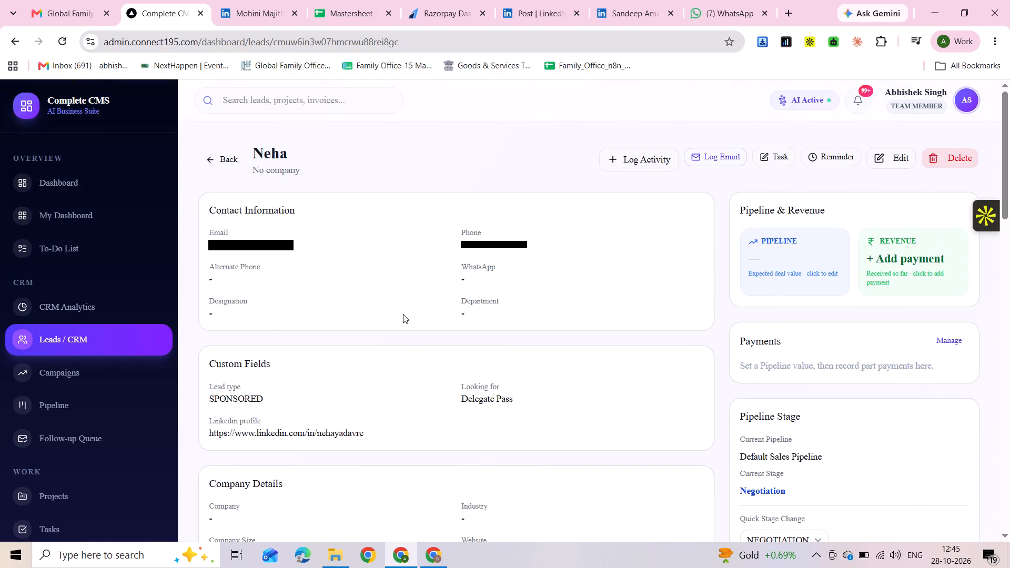
{"action": "scroll", "coordinate": [420, 339], "scroll_direction": "down", "scroll_amount": 1}
{"action": "scroll", "coordinate": [400, 384], "scroll_direction": "down", "scroll_amount": 3}
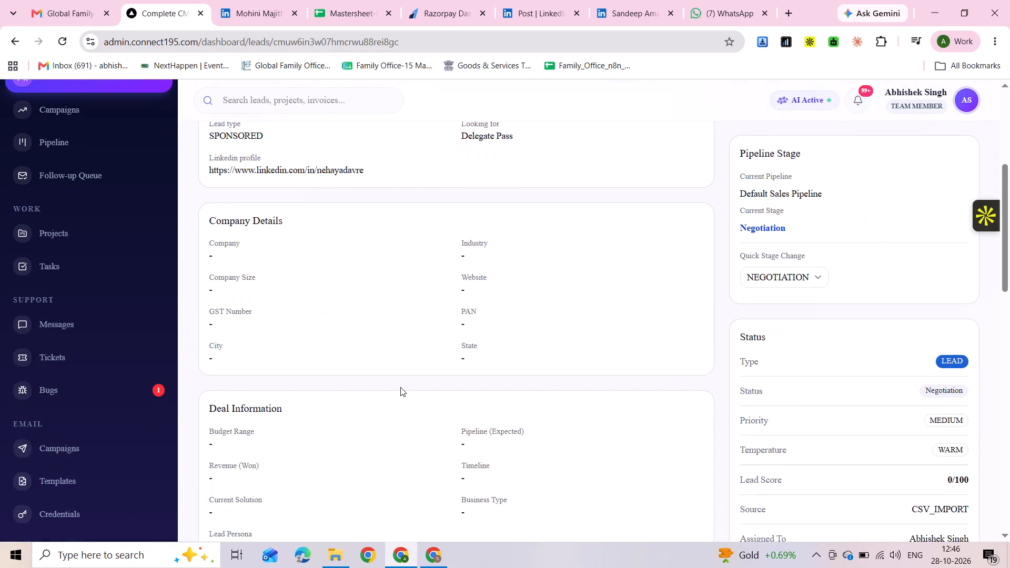
{"action": "scroll", "coordinate": [400, 387], "scroll_direction": "down", "scroll_amount": 4}
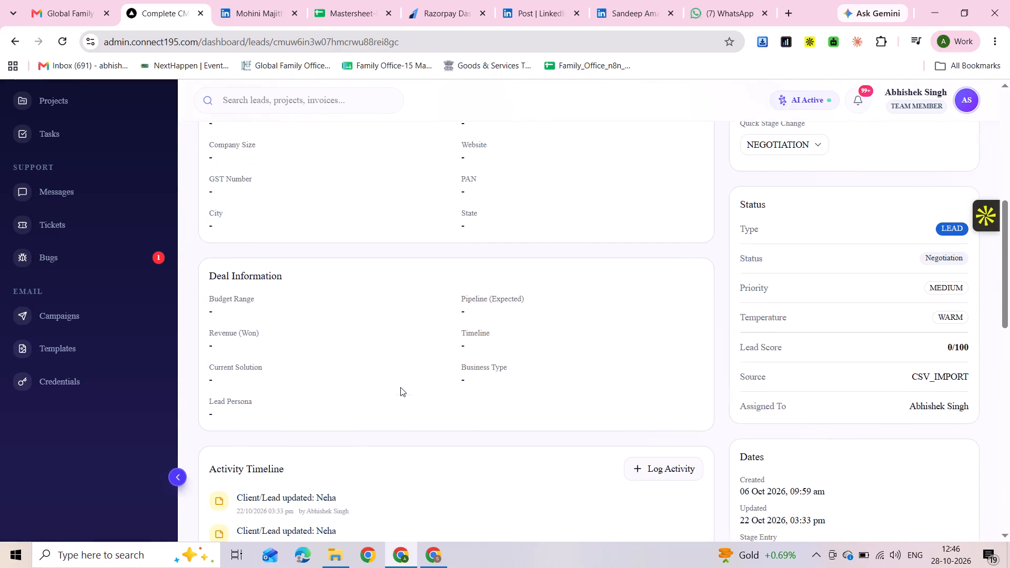
{"action": "scroll", "coordinate": [400, 387], "scroll_direction": "up", "scroll_amount": 7}
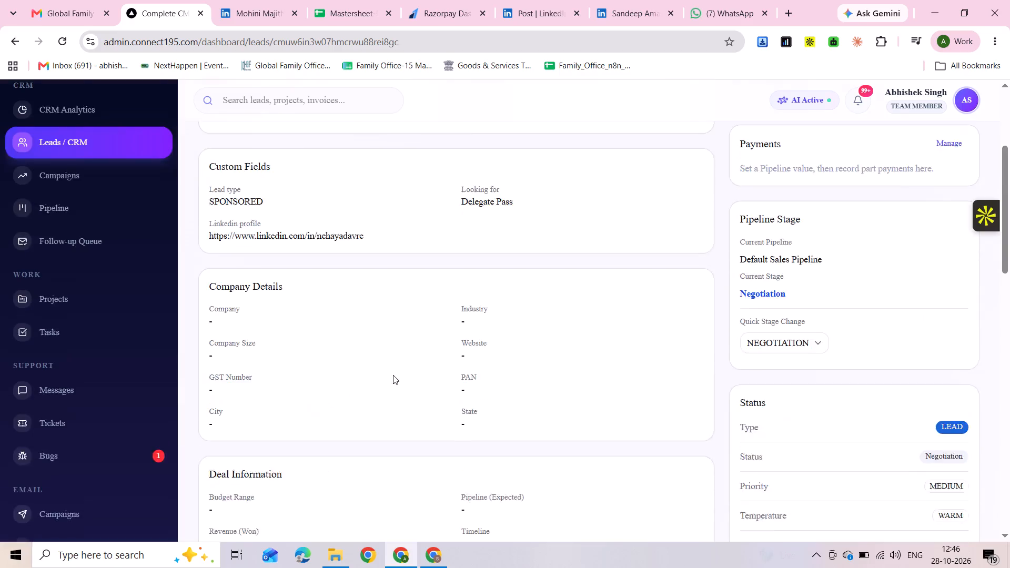
{"action": "scroll", "coordinate": [393, 375], "scroll_direction": "up", "scroll_amount": 5}
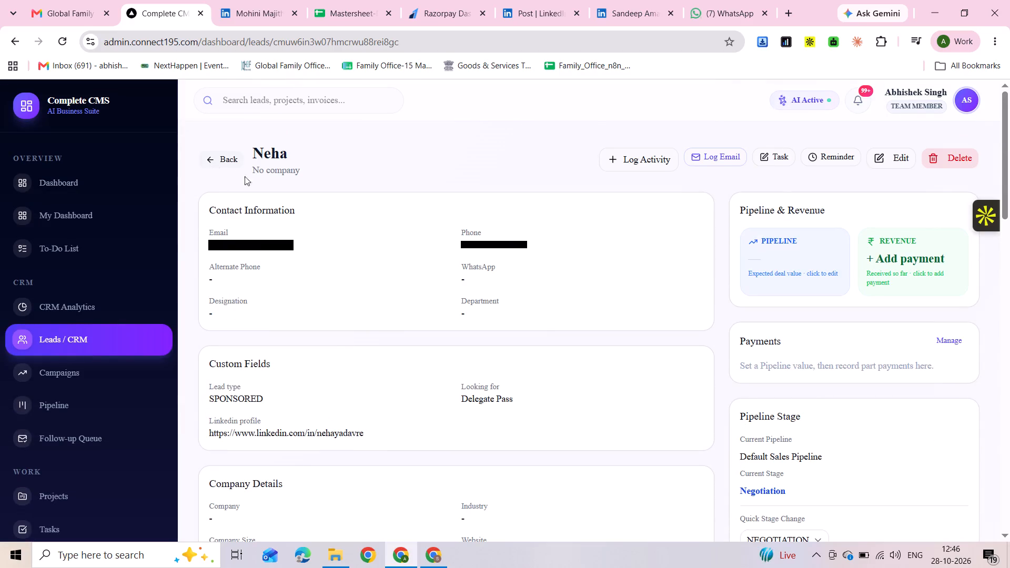
{"action": "left_click", "coordinate": [227, 157]}
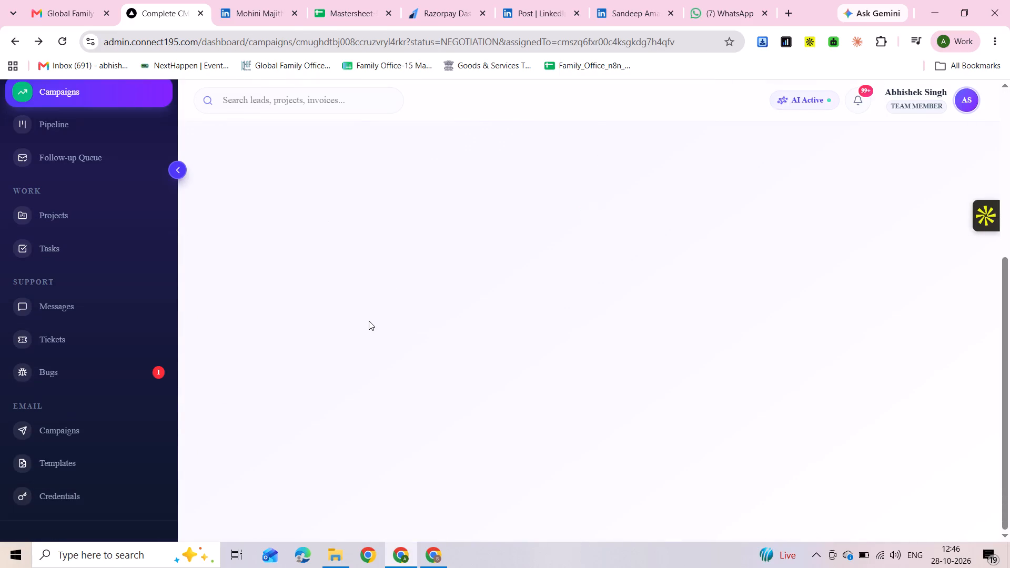
Open the Prasoon lead, check its contact information and custom fields, and return to the campaign's filtered lead list.
{"action": "double_click", "coordinate": [255, 438]}
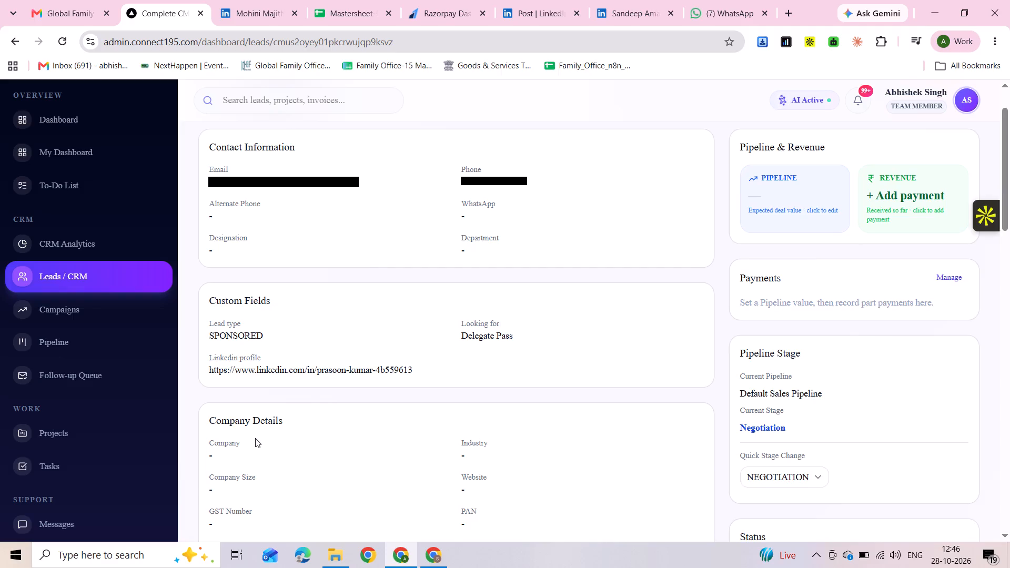
{"action": "scroll", "coordinate": [228, 424], "scroll_direction": "up", "scroll_amount": 5}
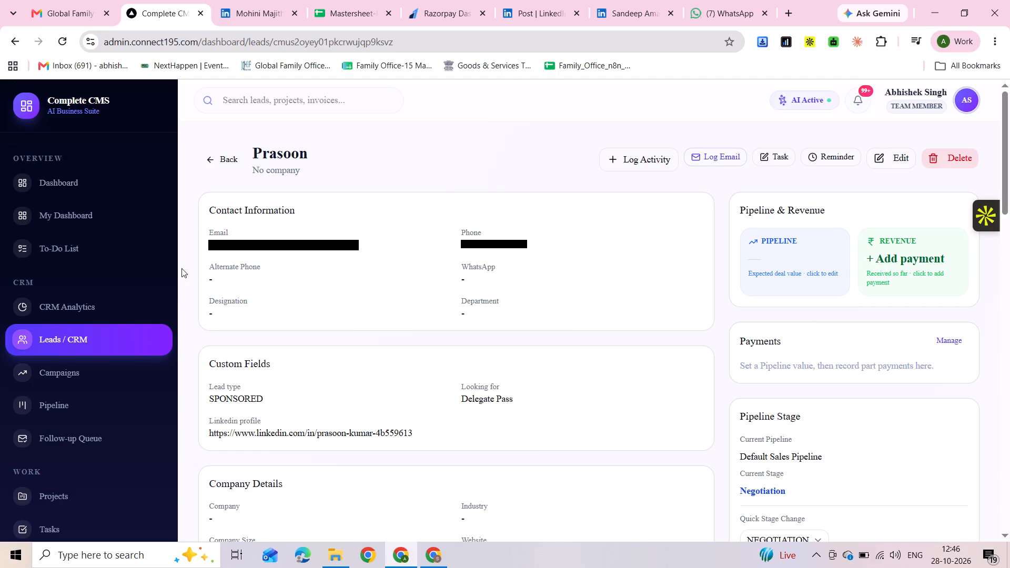
{"action": "scroll", "coordinate": [151, 227], "scroll_direction": "up", "scroll_amount": 1}
{"action": "left_click", "coordinate": [211, 158]}
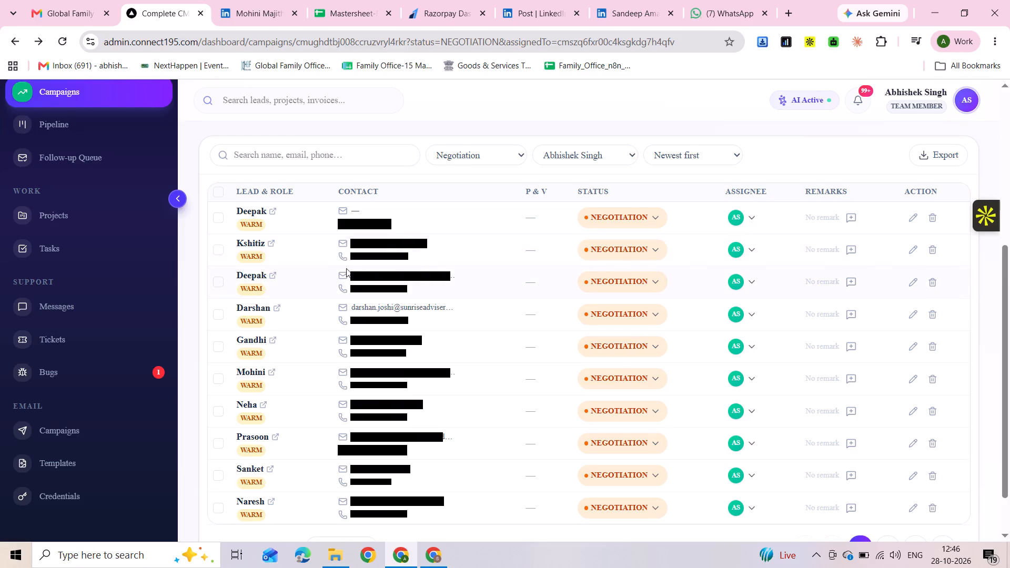
Open the Sanket lead, check its contact information and custom fields, and return to the campaign's filtered lead list.
{"action": "scroll", "coordinate": [346, 287], "scroll_direction": "down", "scroll_amount": 1}
{"action": "left_click", "coordinate": [248, 413]}
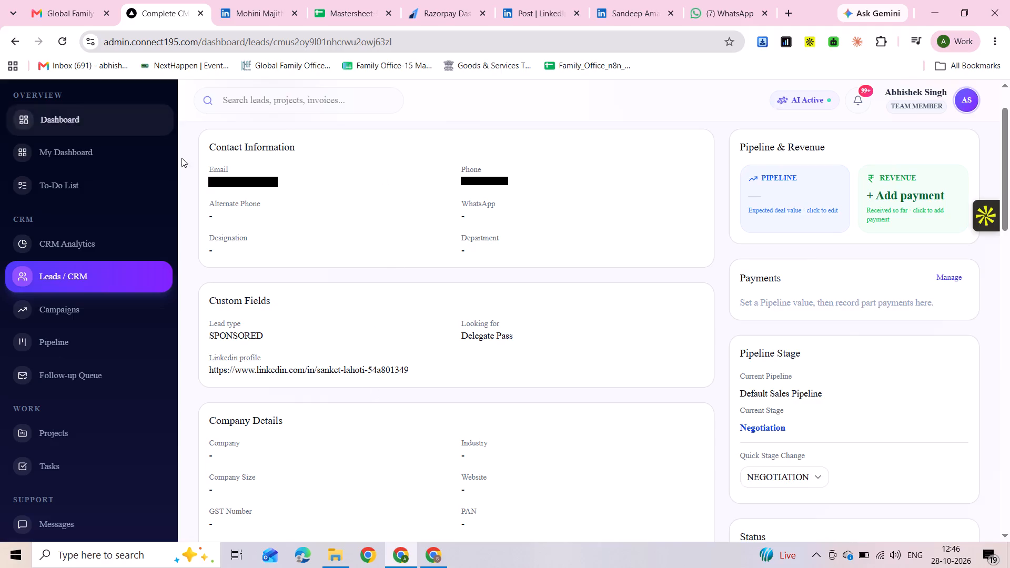
{"action": "scroll", "coordinate": [249, 196], "scroll_direction": "up", "scroll_amount": 3}
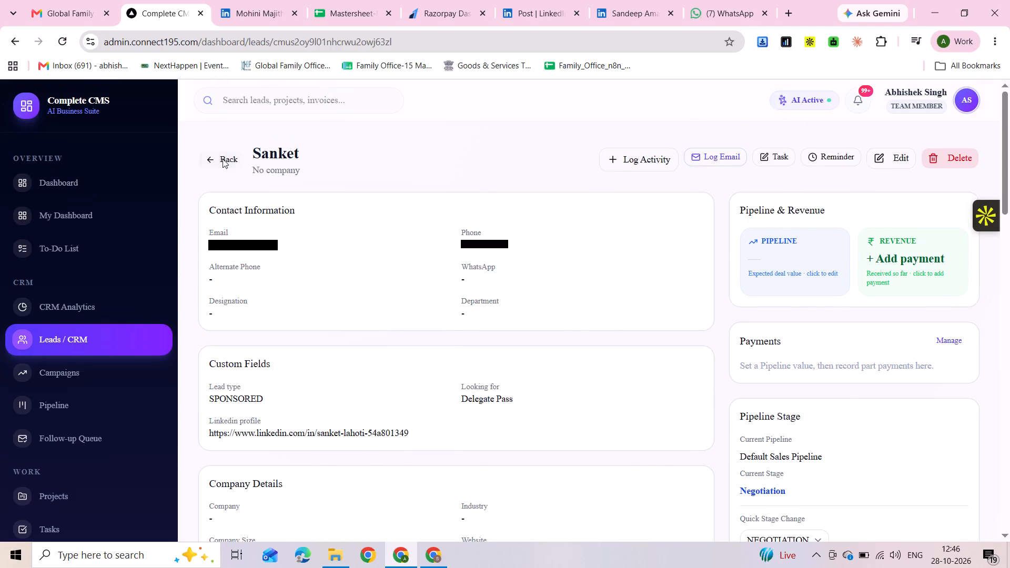
{"action": "left_click", "coordinate": [223, 159]}
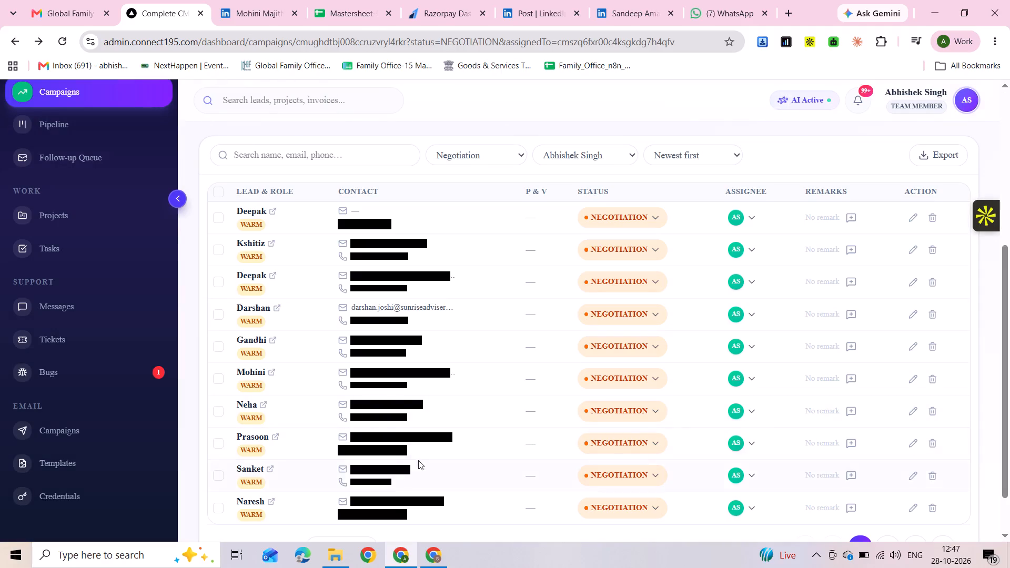
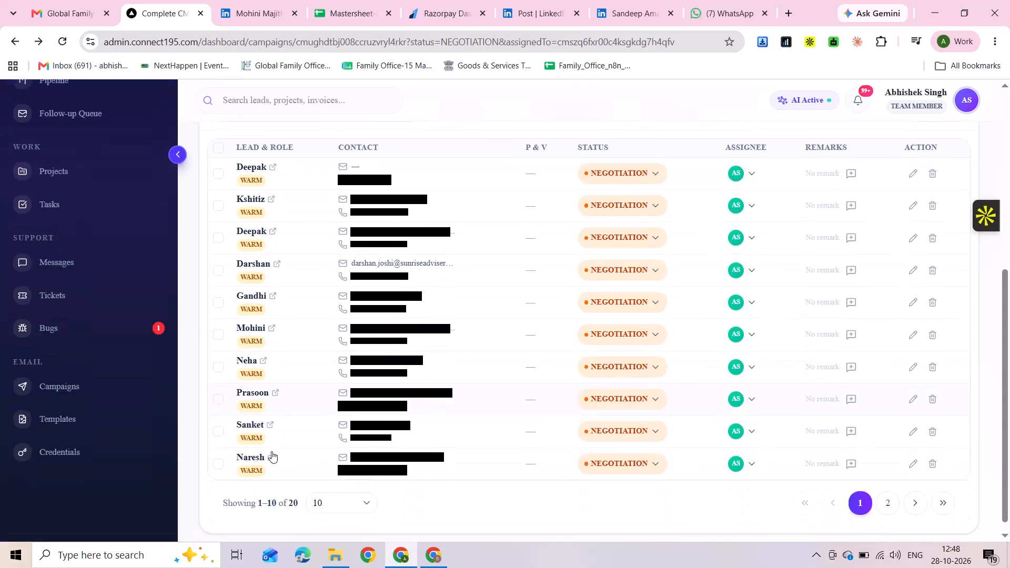
Reopen the Sanket lead and copy its LinkedIn profile URL from the custom fields.
{"action": "left_click", "coordinate": [246, 414]}
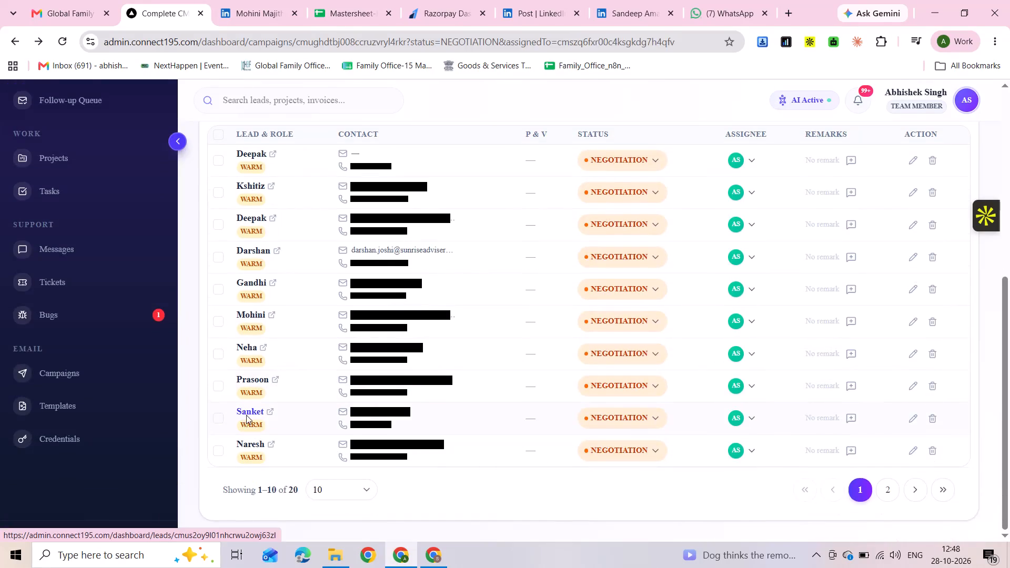
{"action": "scroll", "coordinate": [350, 459], "scroll_direction": "up", "scroll_amount": 1}
{"action": "scroll", "coordinate": [350, 459], "scroll_direction": "down", "scroll_amount": 1}
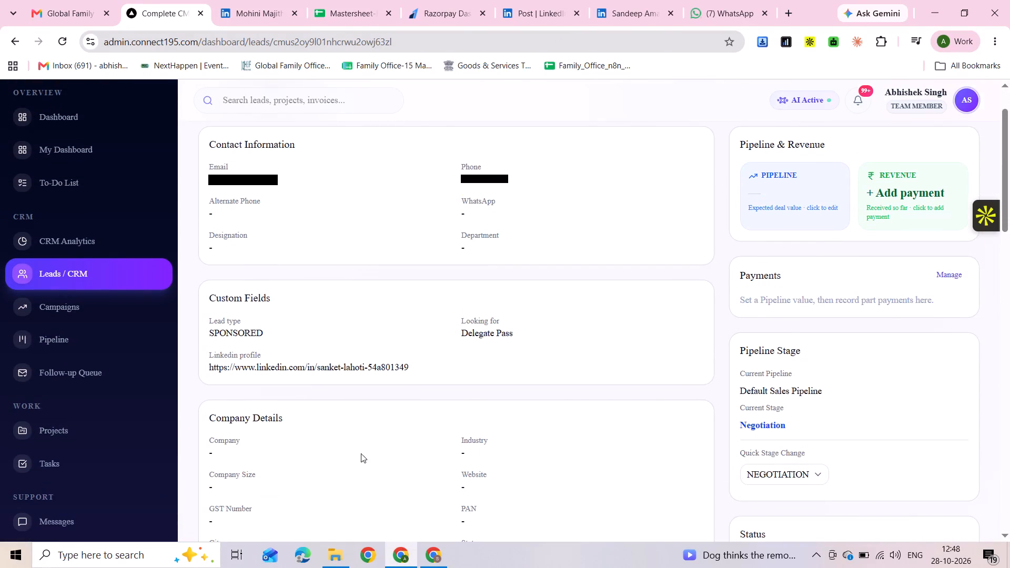
{"action": "left_click_drag", "start_coordinate": [415, 361], "coordinate": [188, 340]}
{"action": "left_click", "coordinate": [362, 342]}
{"action": "left_click", "coordinate": [416, 367]}
{"action": "left_click_drag", "start_coordinate": [377, 369], "coordinate": [268, 375]}
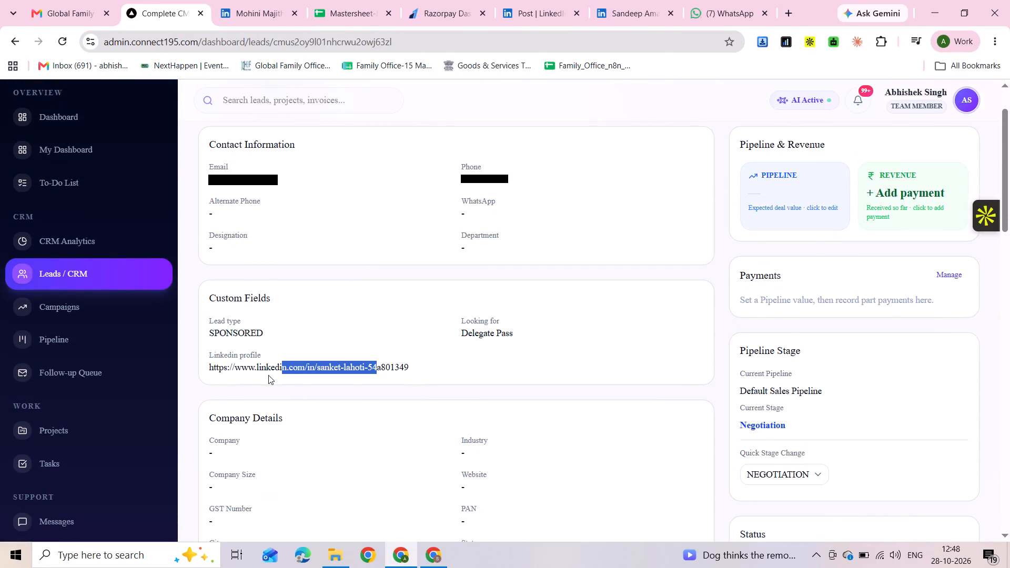
{"action": "left_click_drag", "start_coordinate": [268, 375], "coordinate": [258, 374]}
{"action": "left_click", "coordinate": [438, 369]}
{"action": "double_click", "coordinate": [404, 363]}
{"action": "left_click", "coordinate": [421, 366]}
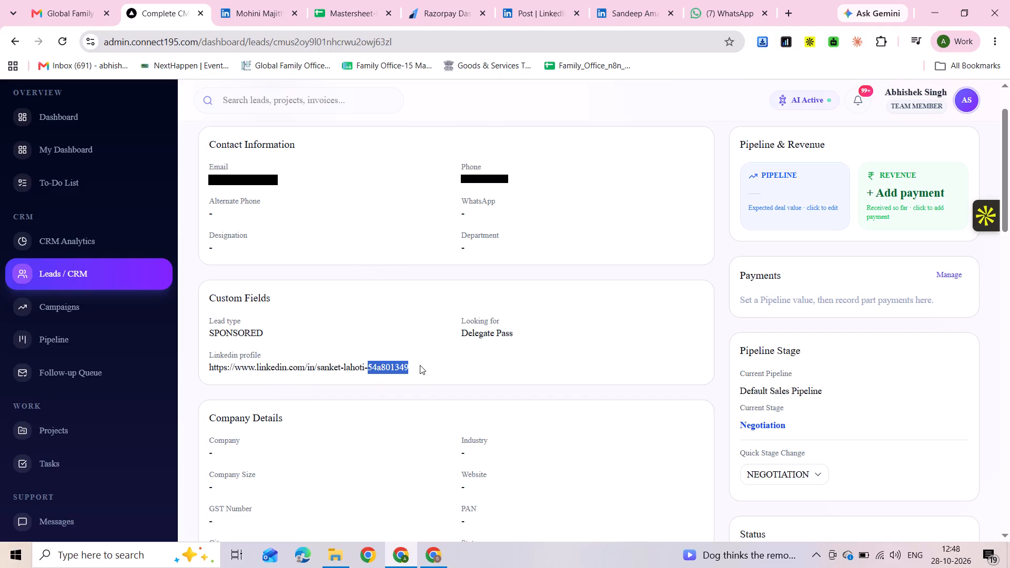
{"action": "double_click", "coordinate": [419, 365]}
{"action": "left_click_drag", "start_coordinate": [419, 365], "coordinate": [260, 363]}
{"action": "left_click", "coordinate": [260, 363]}
{"action": "right_click", "coordinate": [316, 368]}
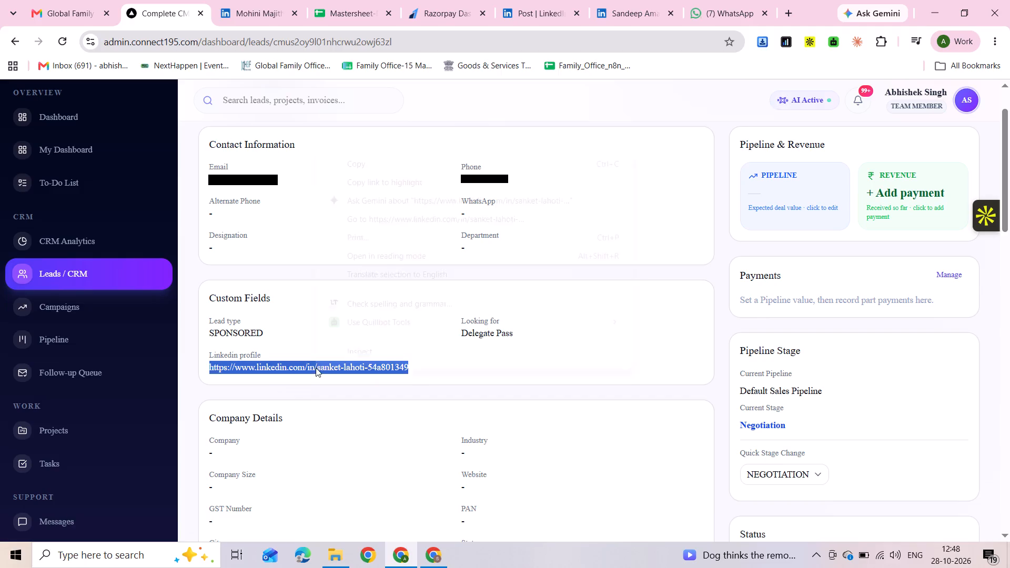
{"action": "left_click", "coordinate": [346, 163]}
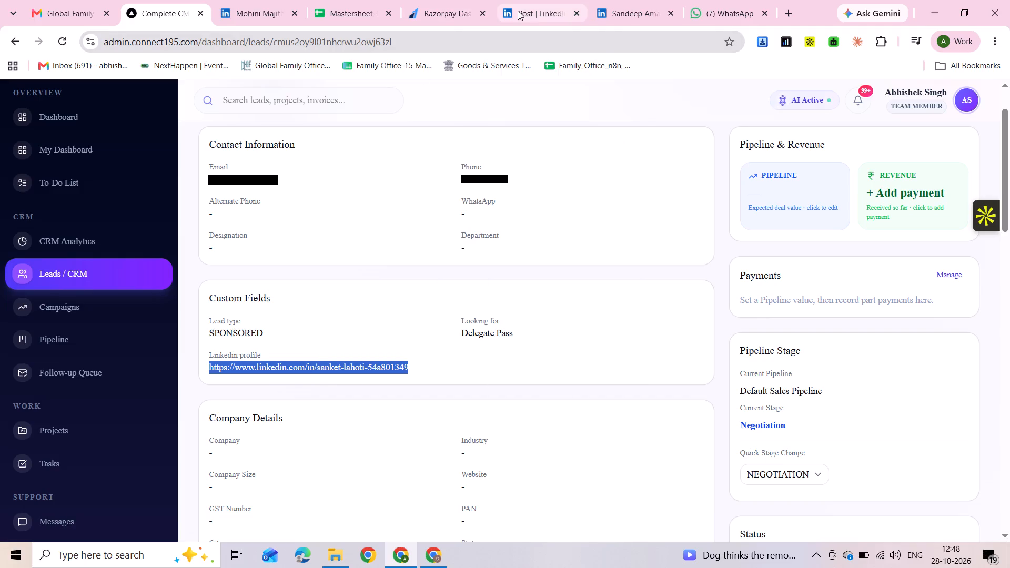
Load the copied profile URL in the browser tab showing the LinkedIn post.
{"action": "left_click", "coordinate": [518, 11]}
{"action": "left_click", "coordinate": [383, 38]}
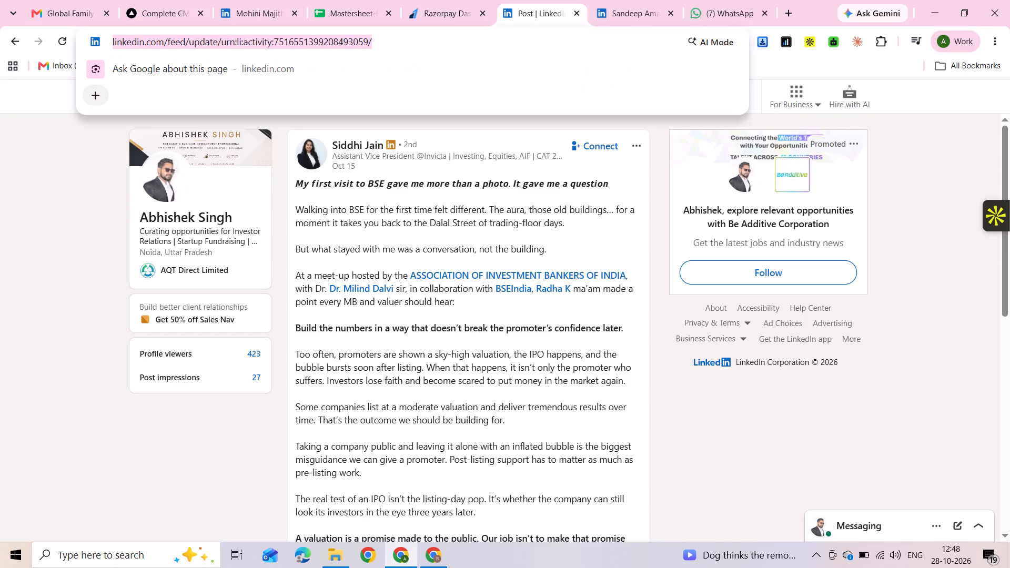
{"action": "key", "text": "ctrl+v"}
{"action": "key", "text": "Return"}
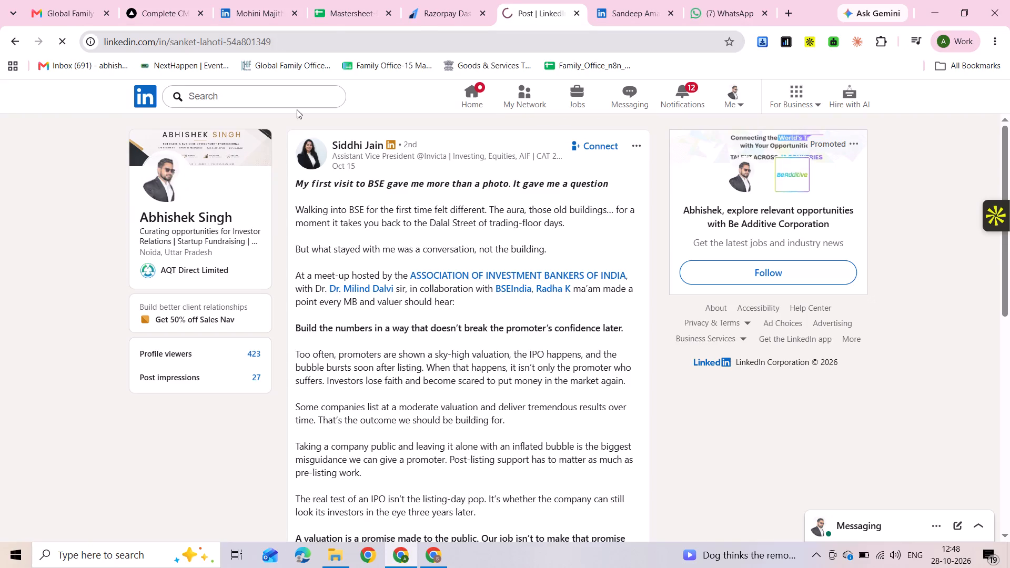
Return to the Sanket lead in the CMS and review its contact information, company and deal details, status, activity timeline and discussion.
{"action": "left_click", "coordinate": [165, 10]}
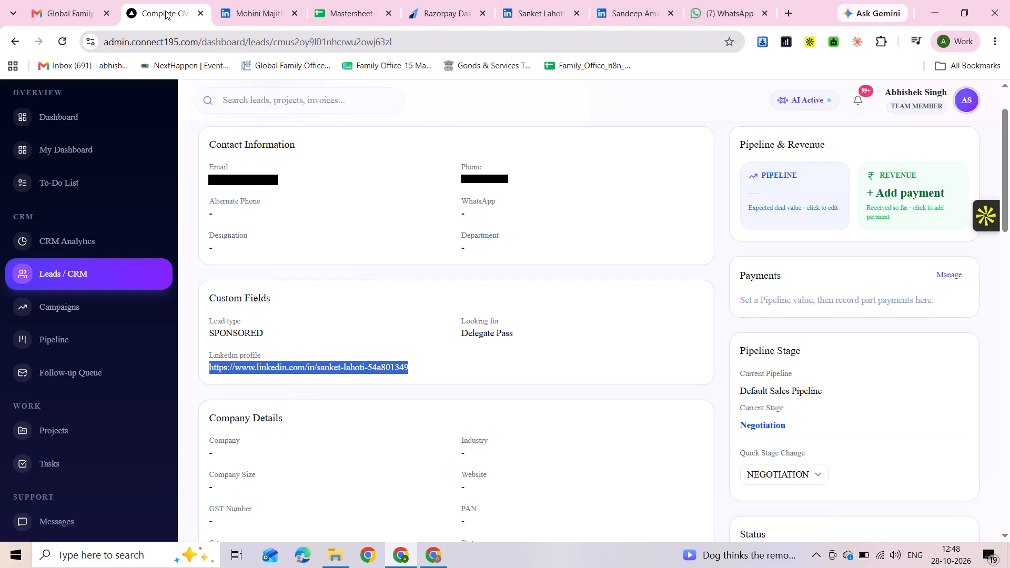
{"action": "scroll", "coordinate": [188, 45], "scroll_direction": "down", "scroll_amount": 3}
{"action": "scroll", "coordinate": [260, 65], "scroll_direction": "up", "scroll_amount": 3}
{"action": "scroll", "coordinate": [130, 58], "scroll_direction": "up", "scroll_amount": 5}
{"action": "scroll", "coordinate": [164, 22], "scroll_direction": "down", "scroll_amount": 5}
{"action": "scroll", "coordinate": [406, 97], "scroll_direction": "down", "scroll_amount": 2}
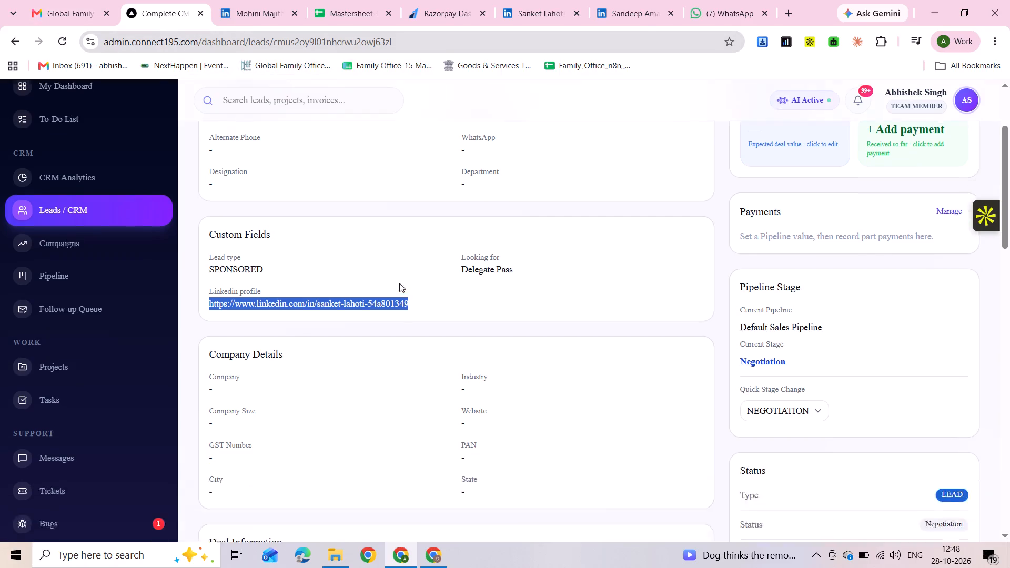
{"action": "scroll", "coordinate": [399, 283], "scroll_direction": "down", "scroll_amount": 1}
{"action": "scroll", "coordinate": [399, 284], "scroll_direction": "up", "scroll_amount": 11}
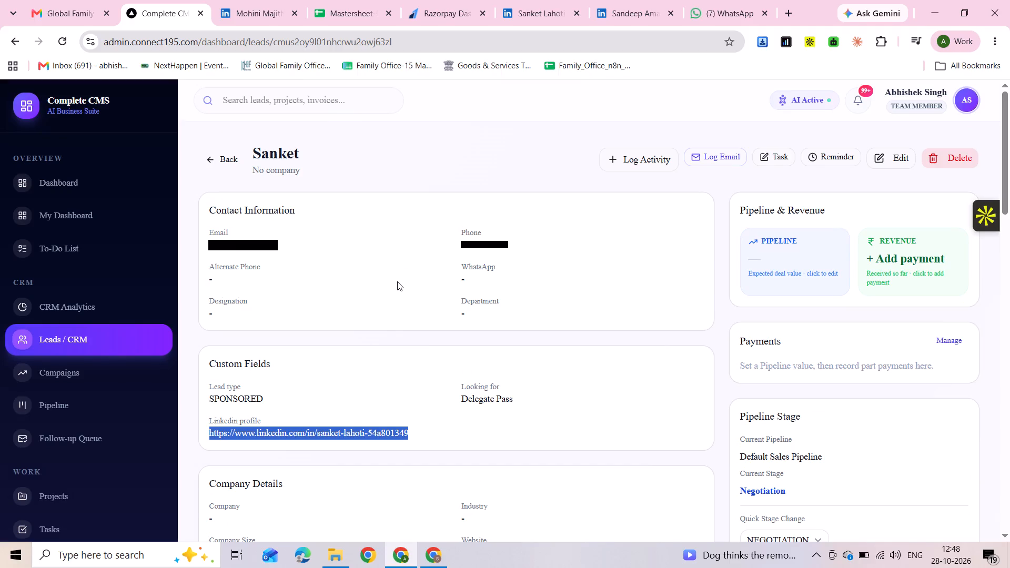
{"action": "scroll", "coordinate": [397, 281], "scroll_direction": "up", "scroll_amount": 1}
{"action": "scroll", "coordinate": [358, 279], "scroll_direction": "down", "scroll_amount": 2}
{"action": "scroll", "coordinate": [388, 312], "scroll_direction": "down", "scroll_amount": 3}
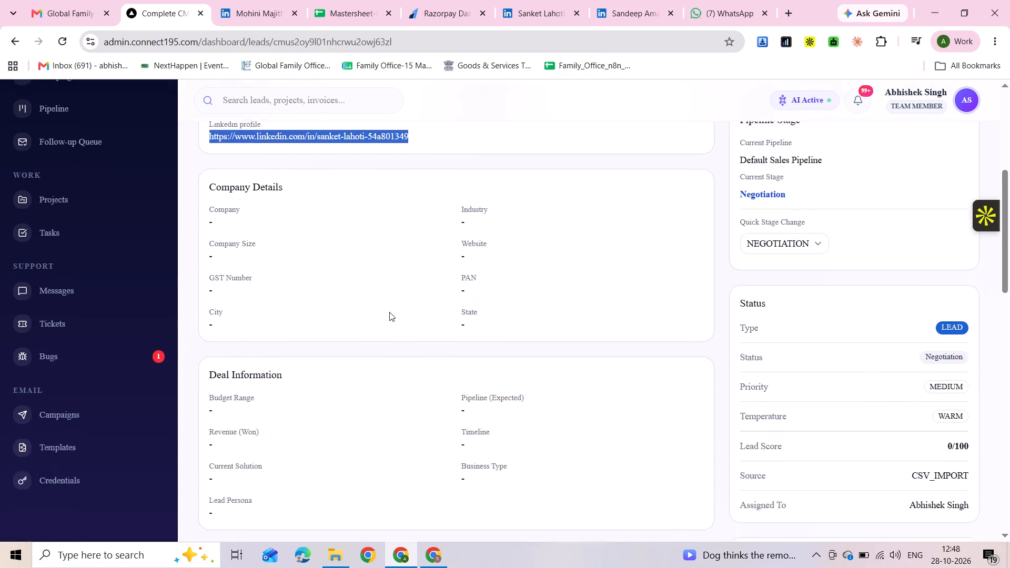
{"action": "scroll", "coordinate": [431, 319], "scroll_direction": "down", "scroll_amount": 5}
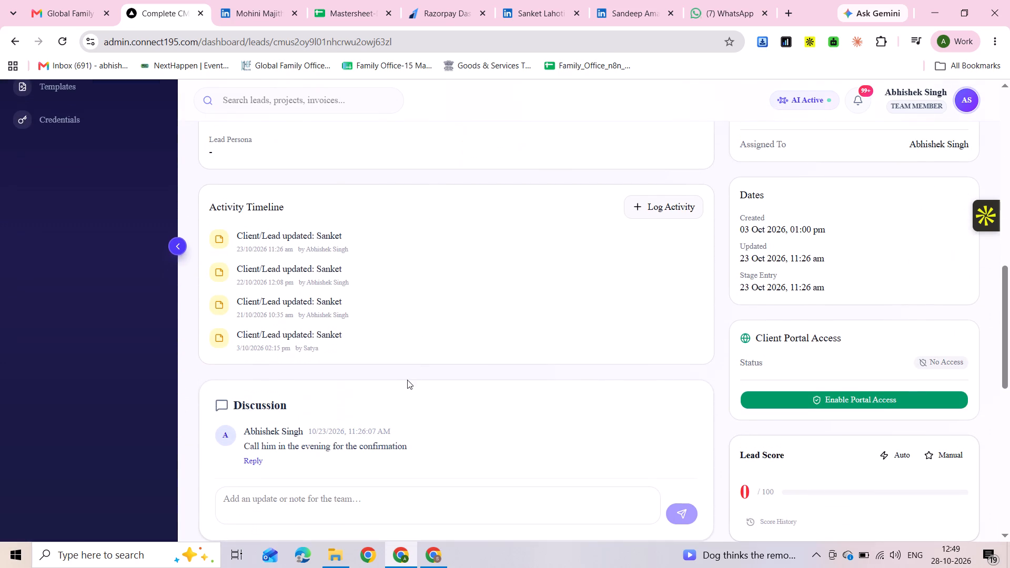
{"action": "scroll", "coordinate": [407, 408], "scroll_direction": "down", "scroll_amount": 1}
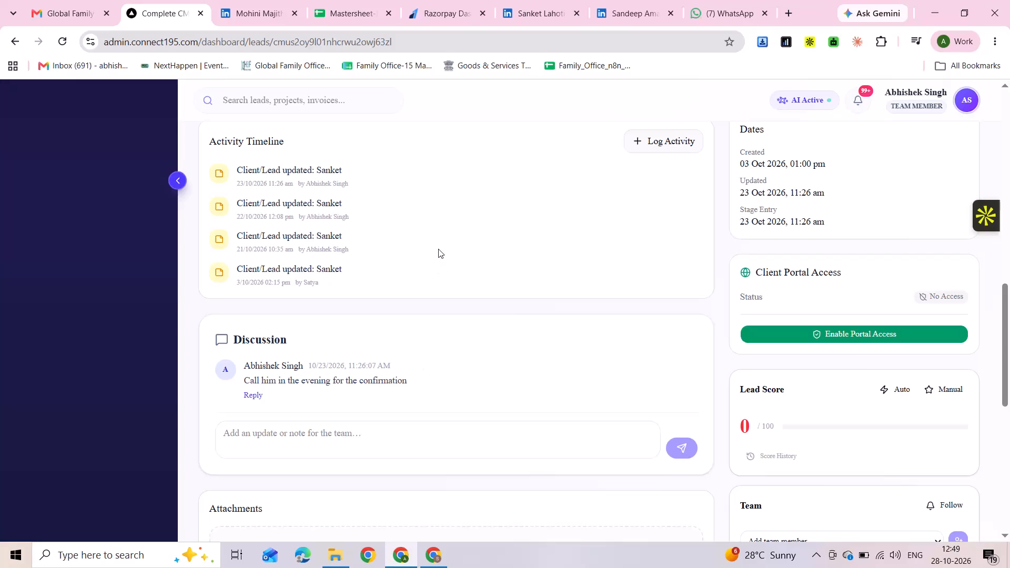
{"action": "scroll", "coordinate": [438, 248], "scroll_direction": "up", "scroll_amount": 3}
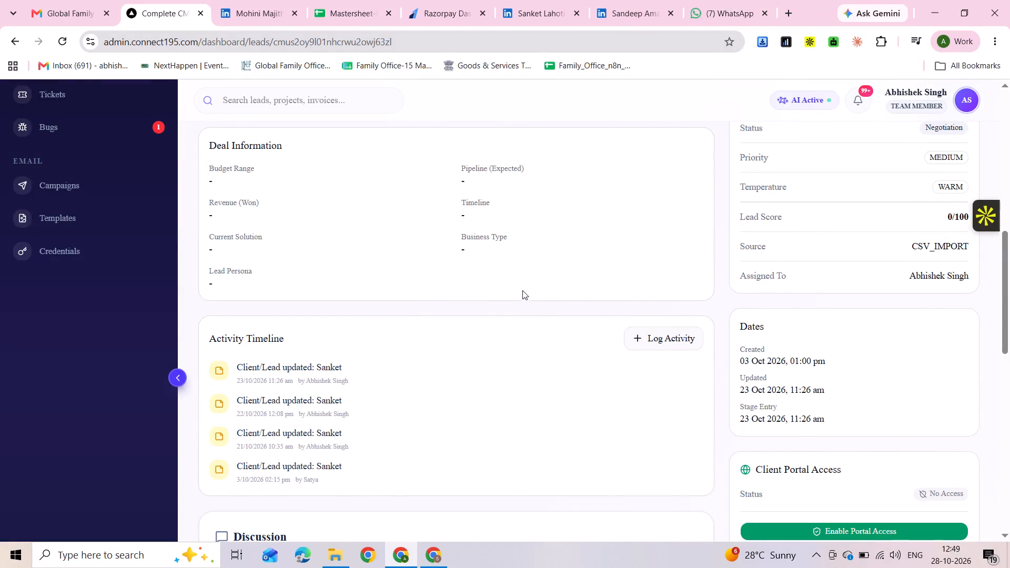
{"action": "scroll", "coordinate": [522, 289], "scroll_direction": "up", "scroll_amount": 5}
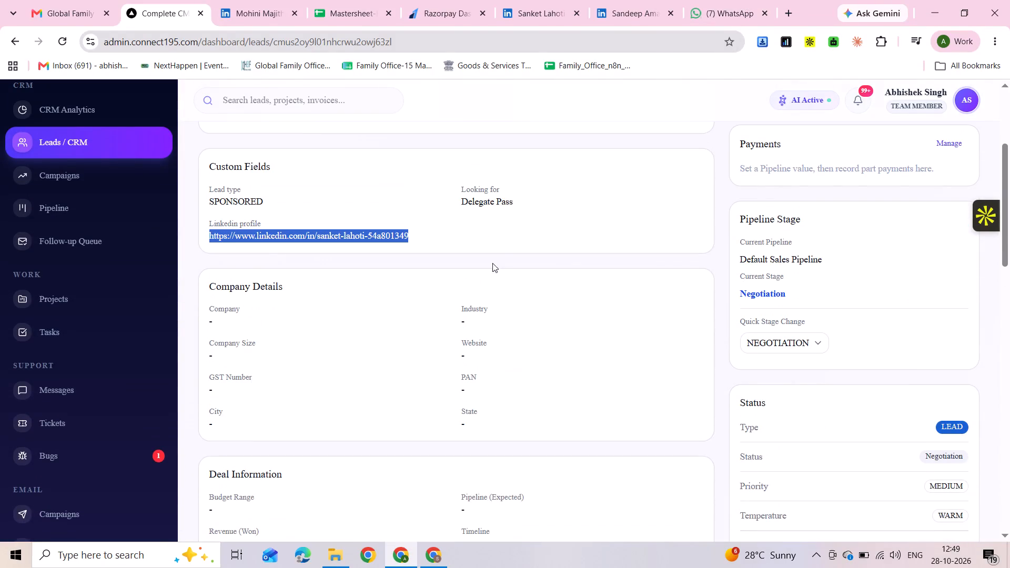
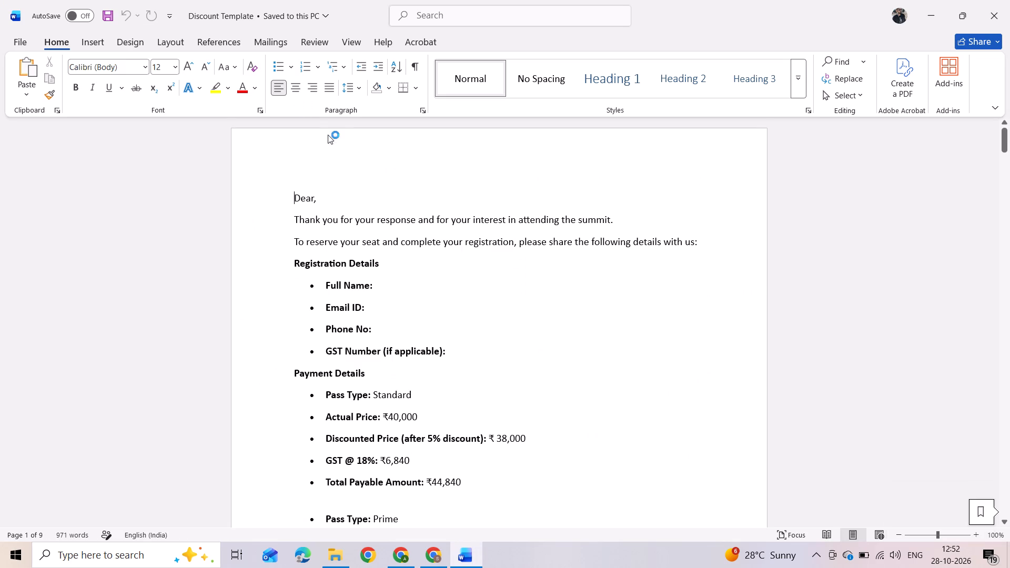
Look through the registration details and the Standard, Prime and Premium pass pricing in the Discount Template document.
{"action": "scroll", "coordinate": [392, 252], "scroll_direction": "down", "scroll_amount": 4}
{"action": "scroll", "coordinate": [392, 258], "scroll_direction": "up", "scroll_amount": 1}
{"action": "scroll", "coordinate": [392, 258], "scroll_direction": "down", "scroll_amount": 4}
{"action": "scroll", "coordinate": [395, 256], "scroll_direction": "up", "scroll_amount": 1}
{"action": "scroll", "coordinate": [395, 256], "scroll_direction": "down", "scroll_amount": 6}
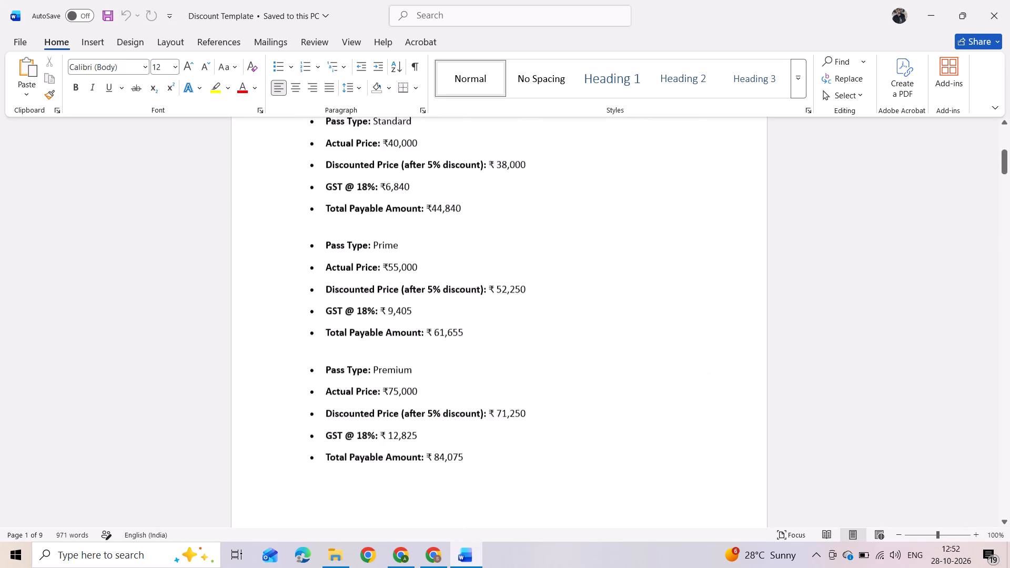
{"action": "scroll", "coordinate": [395, 255], "scroll_direction": "down", "scroll_amount": 1}
{"action": "scroll", "coordinate": [401, 248], "scroll_direction": "up", "scroll_amount": 1}
{"action": "scroll", "coordinate": [401, 248], "scroll_direction": "down", "scroll_amount": 3}
Select the full Standard, Prime and Premium Pass inclusions text on the last page of the Discount Template document.
{"action": "left_click_drag", "start_coordinate": [1006, 172], "coordinate": [1009, 219]}
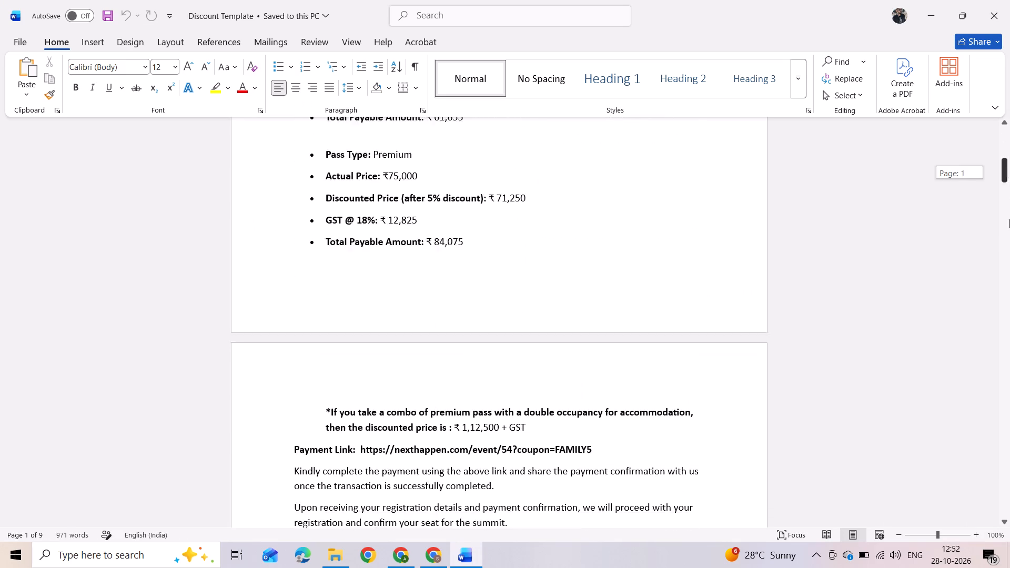
{"action": "left_click_drag", "start_coordinate": [1009, 219], "coordinate": [1009, 521]}
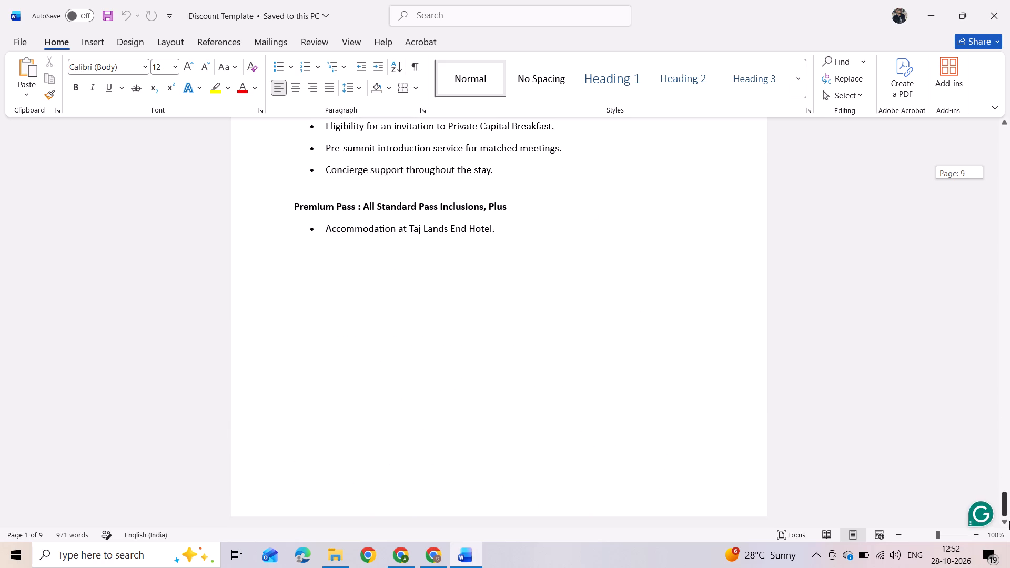
{"action": "left_click_drag", "start_coordinate": [1009, 521], "coordinate": [1009, 522]}
{"action": "scroll", "coordinate": [779, 293], "scroll_direction": "up", "scroll_amount": 5}
{"action": "scroll", "coordinate": [738, 267], "scroll_direction": "up", "scroll_amount": 9}
{"action": "scroll", "coordinate": [430, 205], "scroll_direction": "down", "scroll_amount": 1}
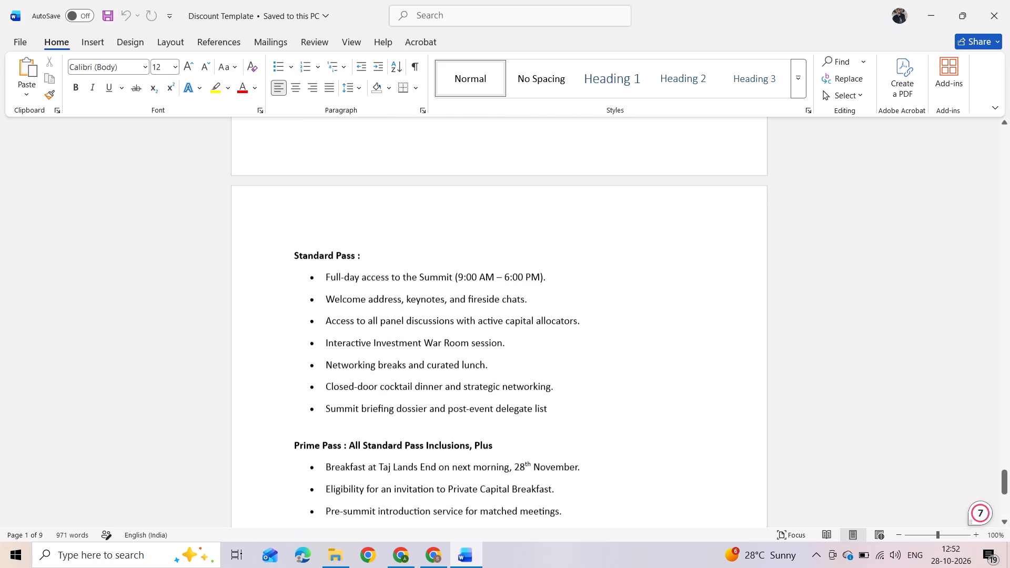
{"action": "scroll", "coordinate": [650, 217], "scroll_direction": "down", "scroll_amount": 1}
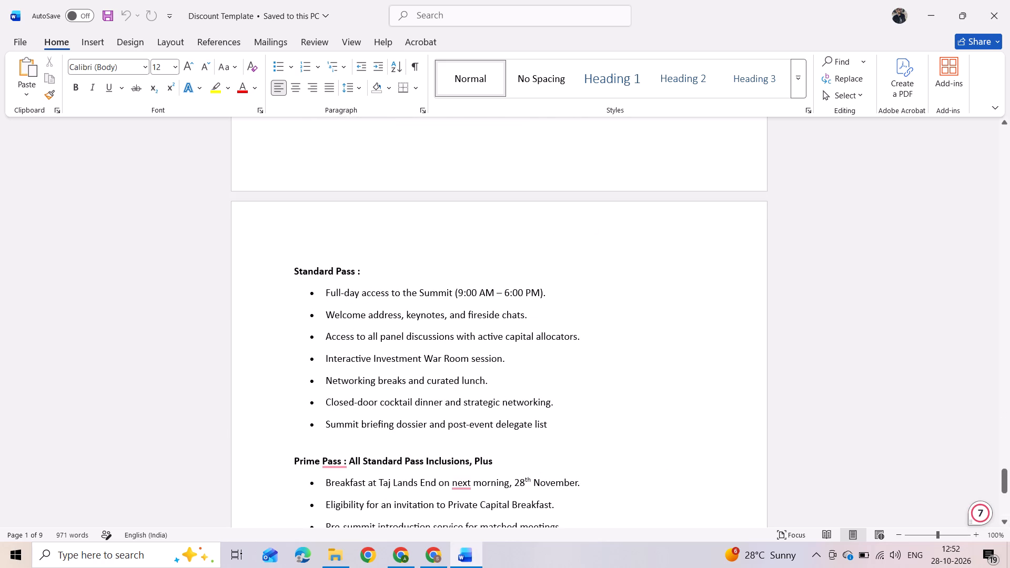
{"action": "left_click_drag", "start_coordinate": [291, 267], "coordinate": [334, 327]}
{"action": "scroll", "coordinate": [331, 319], "scroll_direction": "down", "scroll_amount": 7}
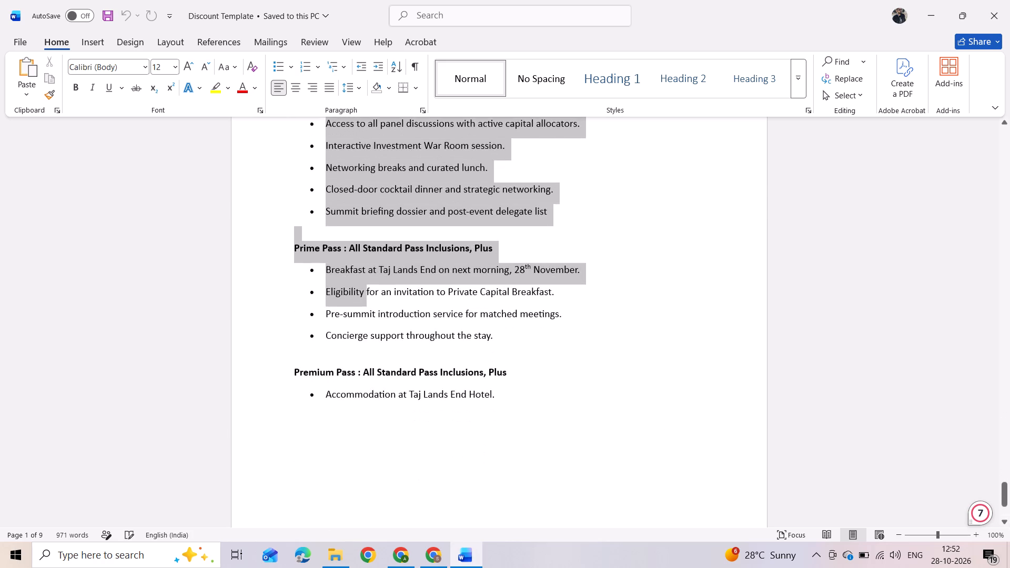
{"action": "left_click_drag", "start_coordinate": [334, 327], "coordinate": [519, 338]}
{"action": "scroll", "coordinate": [334, 327], "scroll_direction": "down", "scroll_amount": 2}
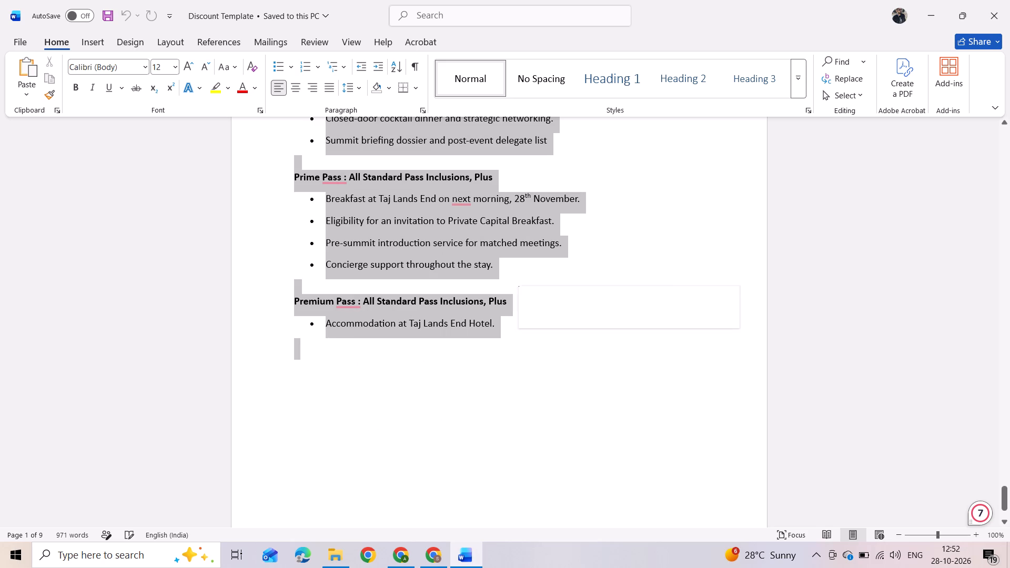
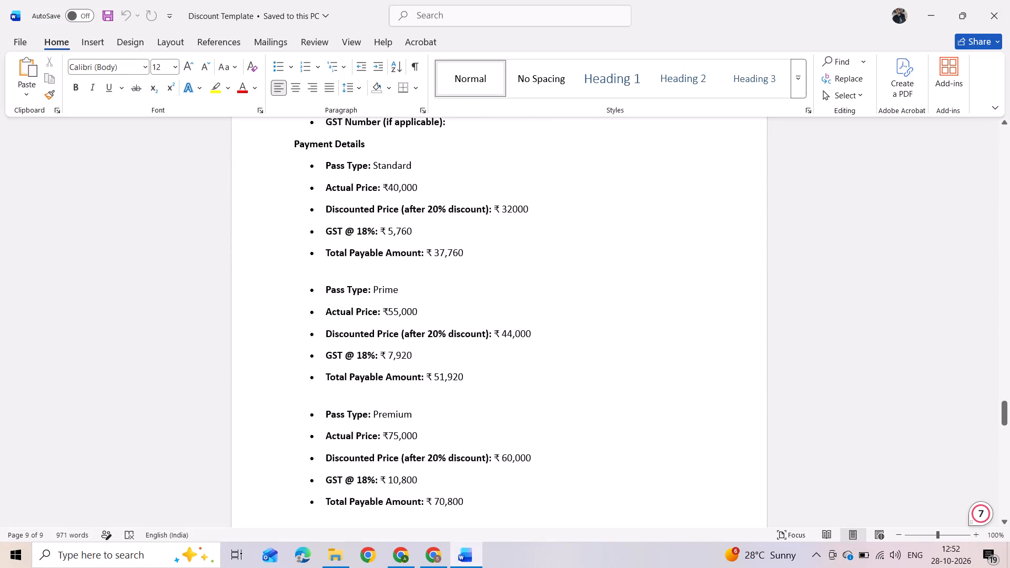
Select the Payment Details text in the Discount Template, from its heading through the Premium pass's Total Payable Amount line.
{"action": "scroll", "coordinate": [439, 490], "scroll_direction": "up", "scroll_amount": 6}
{"action": "scroll", "coordinate": [439, 490], "scroll_direction": "down", "scroll_amount": 4}
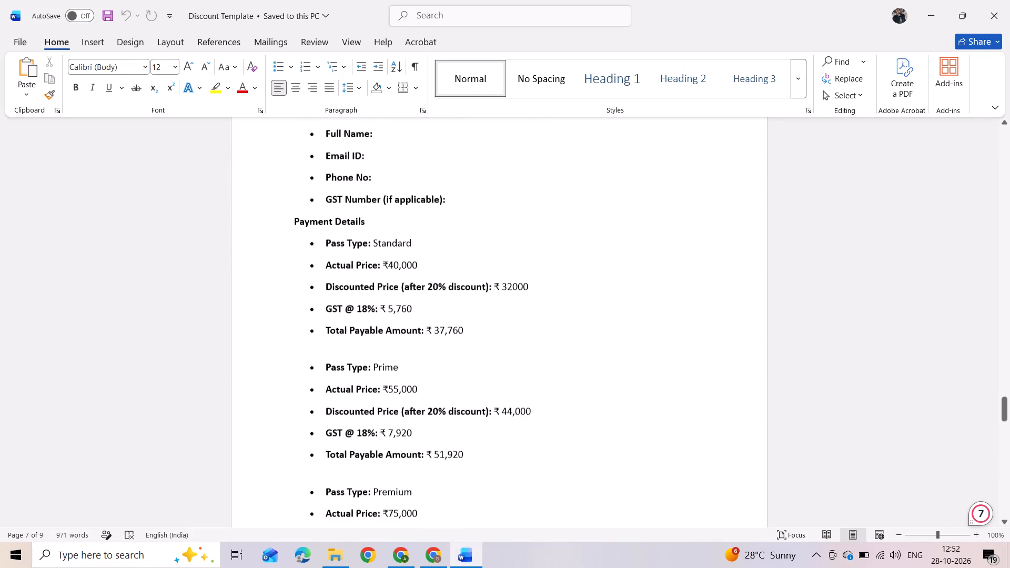
{"action": "scroll", "coordinate": [439, 490], "scroll_direction": "down", "scroll_amount": 2}
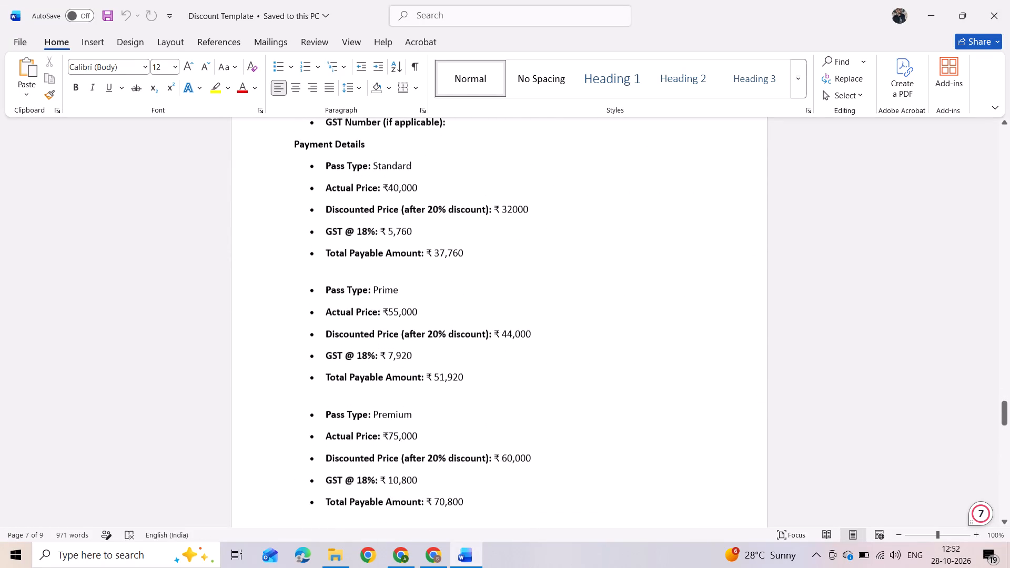
{"action": "scroll", "coordinate": [439, 490], "scroll_direction": "up", "scroll_amount": 4}
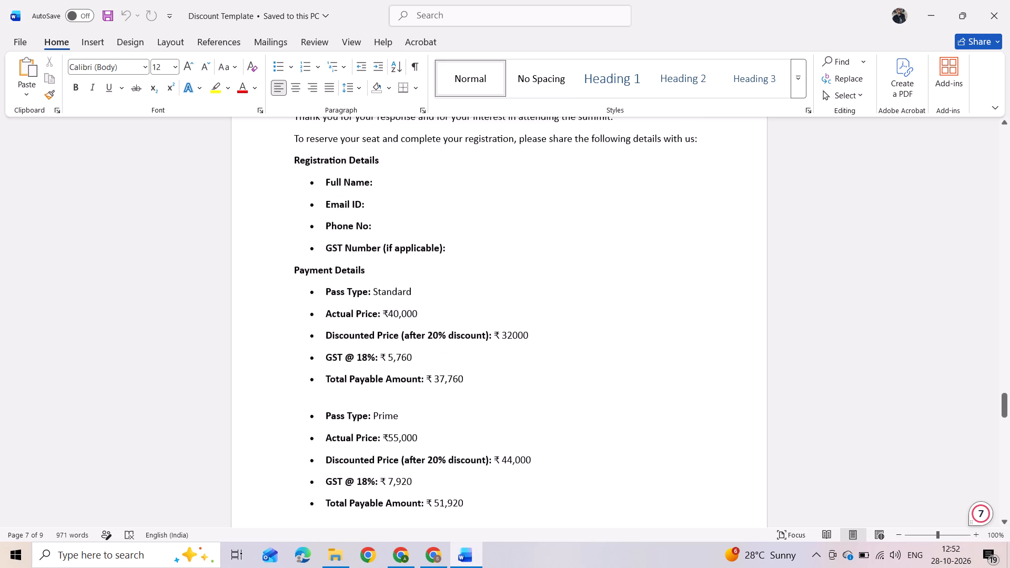
{"action": "scroll", "coordinate": [409, 444], "scroll_direction": "up", "scroll_amount": 4}
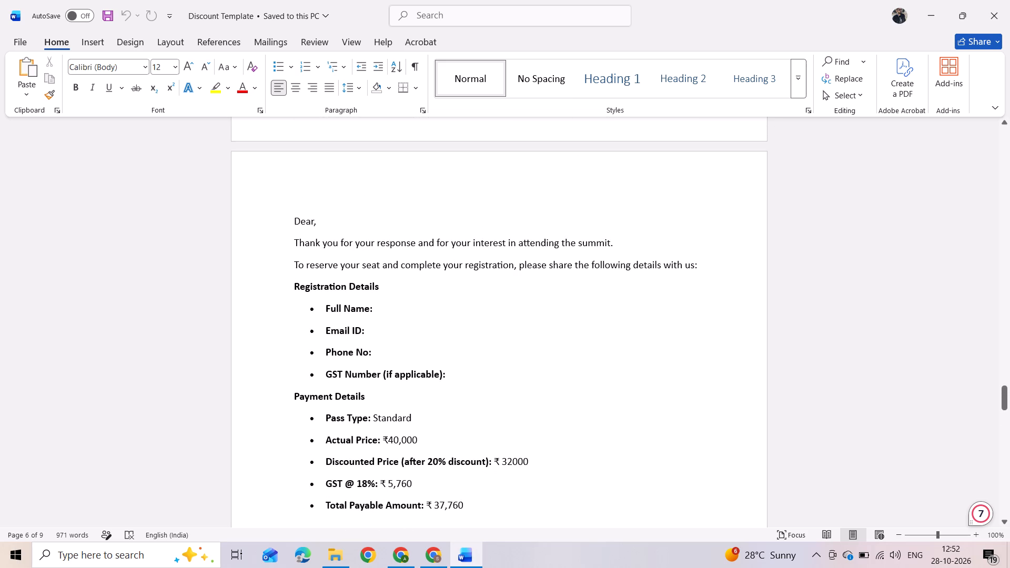
{"action": "scroll", "coordinate": [291, 294], "scroll_direction": "down", "scroll_amount": 2}
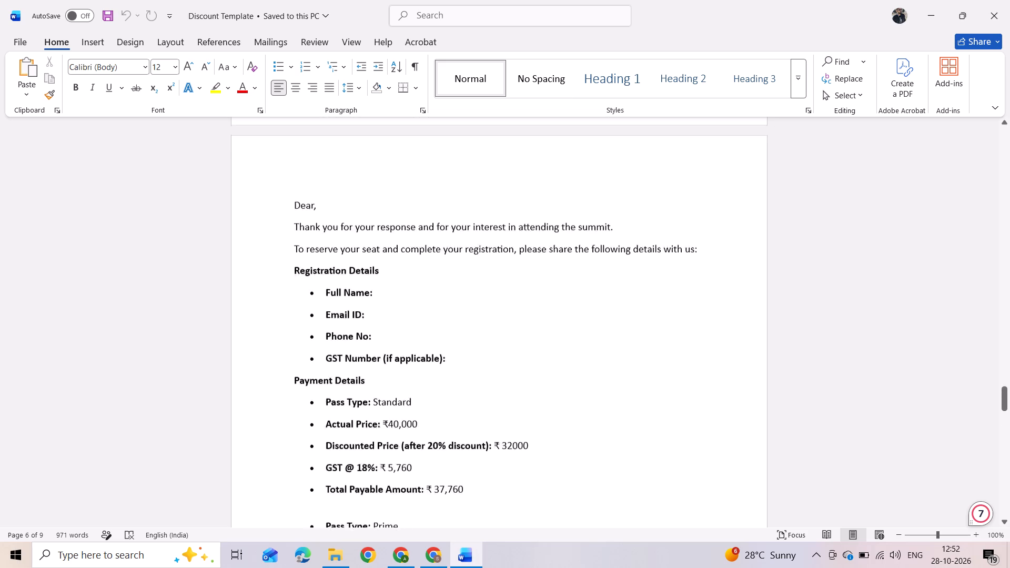
{"action": "scroll", "coordinate": [291, 295], "scroll_direction": "down", "scroll_amount": 2}
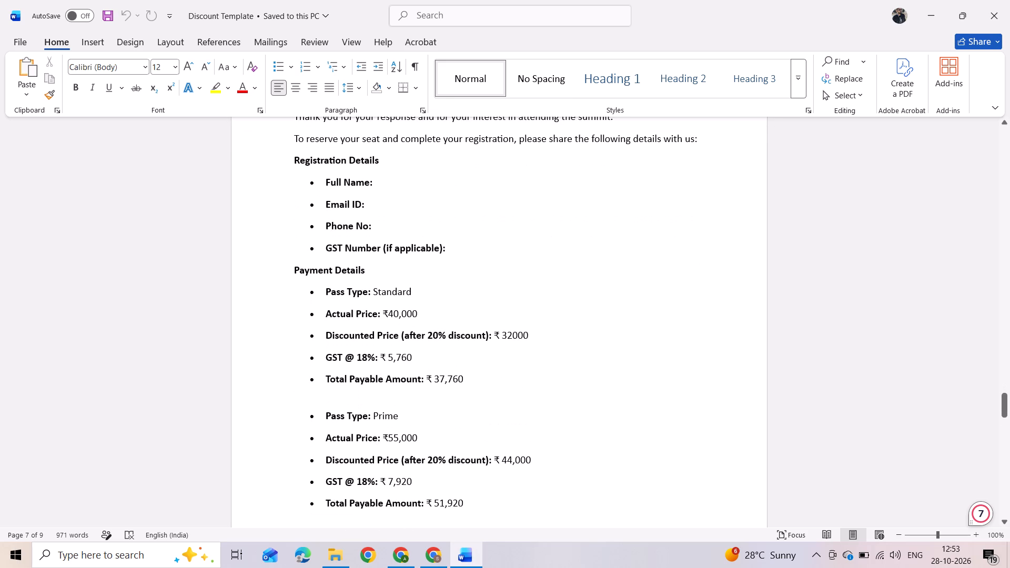
{"action": "left_click", "coordinate": [291, 267]}
{"action": "left_click_drag", "start_coordinate": [291, 267], "coordinate": [341, 313]}
{"action": "scroll", "coordinate": [341, 313], "scroll_direction": "down", "scroll_amount": 4}
{"action": "left_click_drag", "start_coordinate": [341, 313], "coordinate": [401, 313]}
{"action": "scroll", "coordinate": [341, 313], "scroll_direction": "down", "scroll_amount": 6}
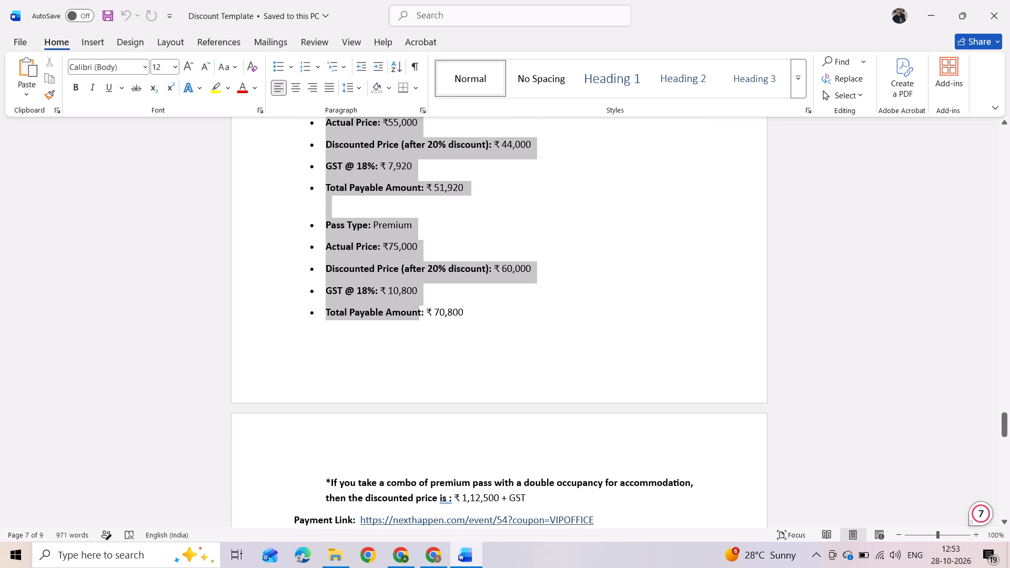
{"action": "left_click_drag", "start_coordinate": [401, 313], "coordinate": [497, 319]}
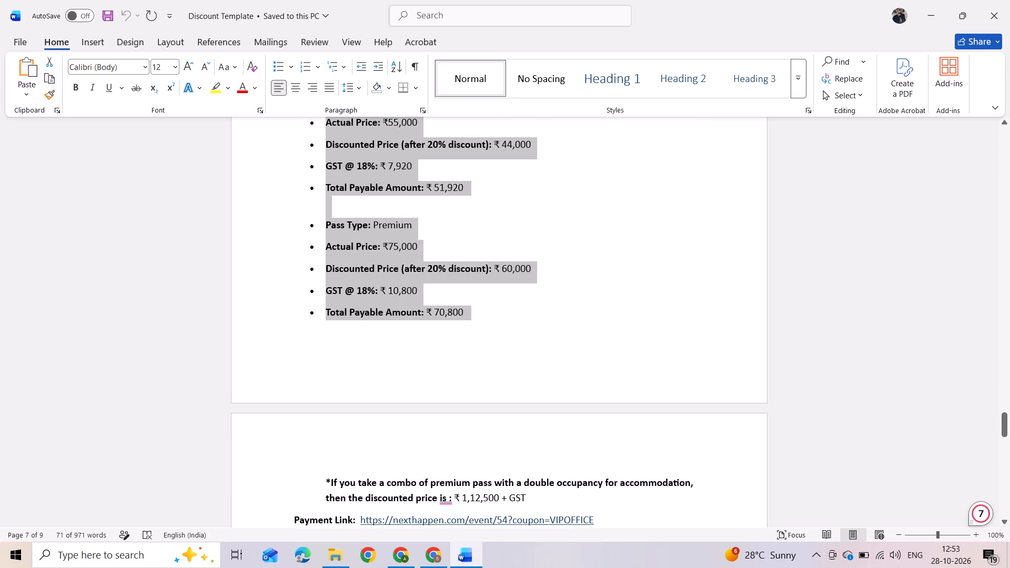
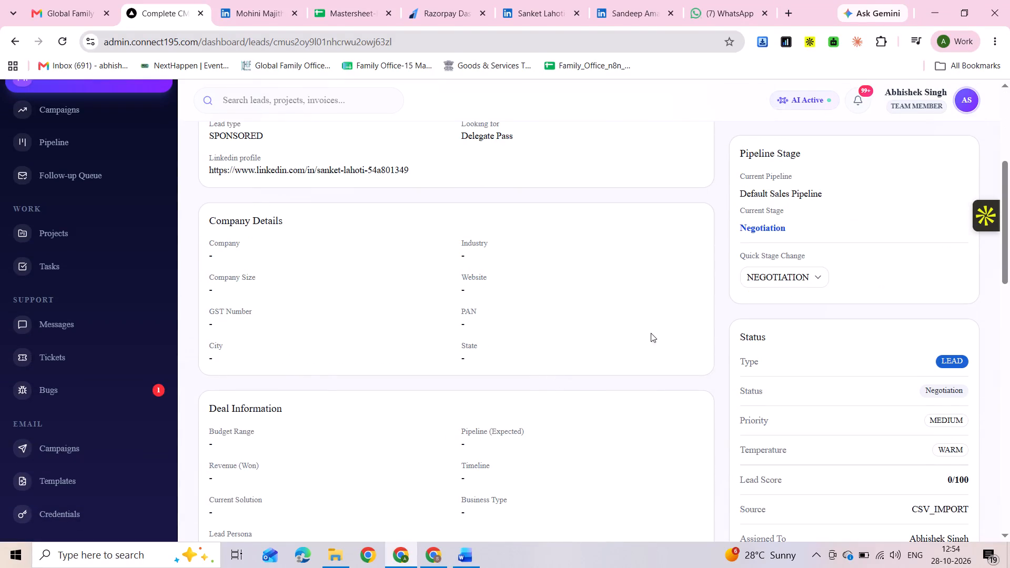
Begin a new team note in the open Negotiation-stage lead's Discussion section with the text "Negoa".
{"action": "scroll", "coordinate": [641, 335], "scroll_direction": "down", "scroll_amount": 4}
{"action": "scroll", "coordinate": [466, 382], "scroll_direction": "down", "scroll_amount": 3}
{"action": "left_click", "coordinate": [338, 437]}
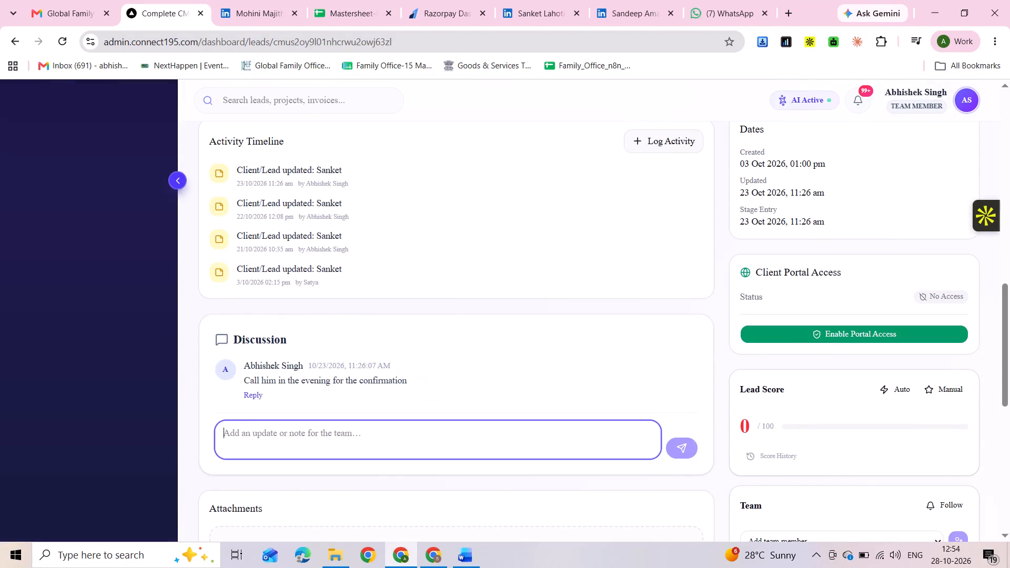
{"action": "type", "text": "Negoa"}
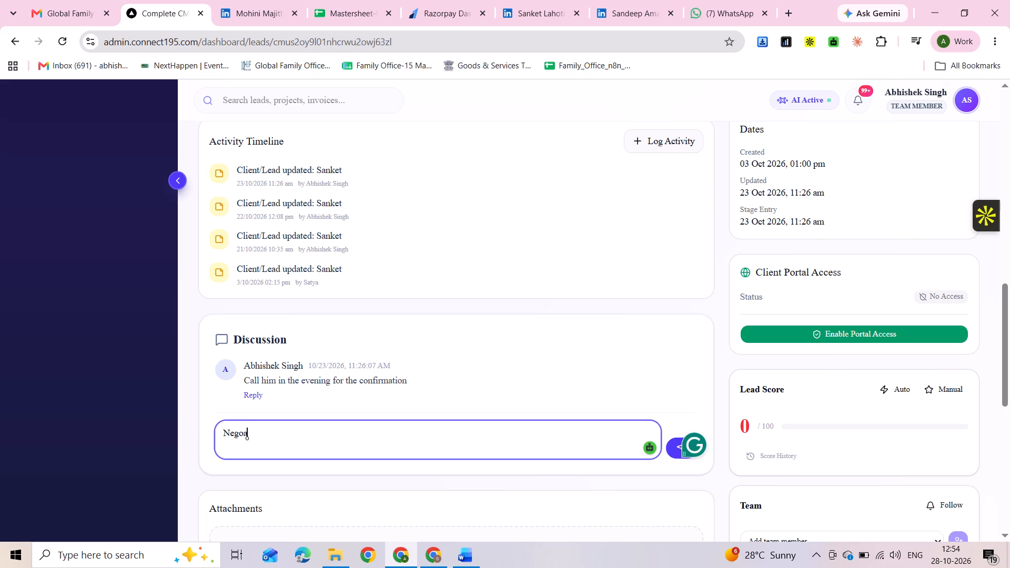
Complete the team note as "Negotiation is going on the whats app." and post it in the lead's Discussion section.
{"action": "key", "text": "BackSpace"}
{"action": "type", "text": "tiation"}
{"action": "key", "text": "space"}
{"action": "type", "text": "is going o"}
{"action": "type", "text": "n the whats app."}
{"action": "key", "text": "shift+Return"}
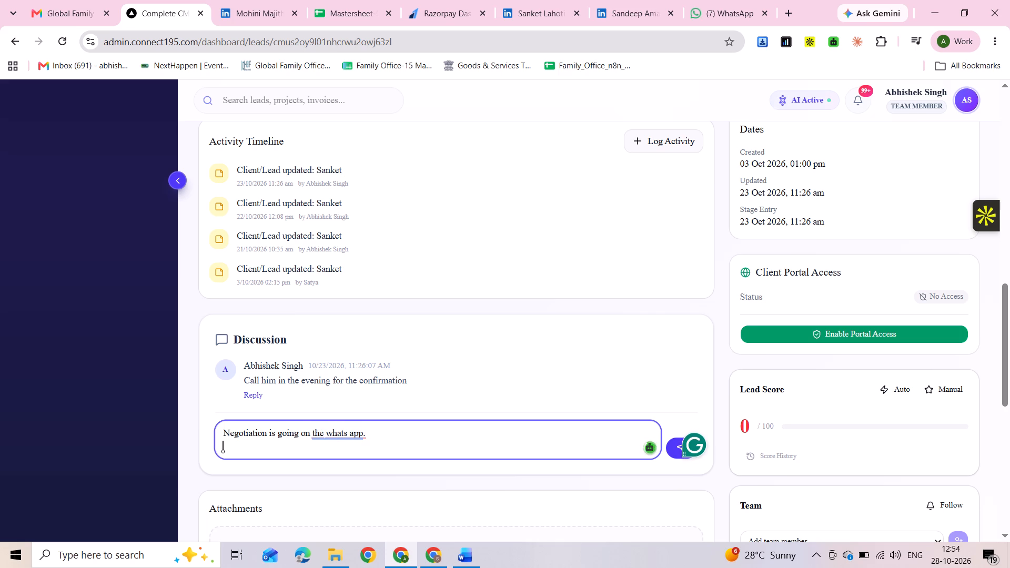
{"action": "left_click", "coordinate": [681, 444]}
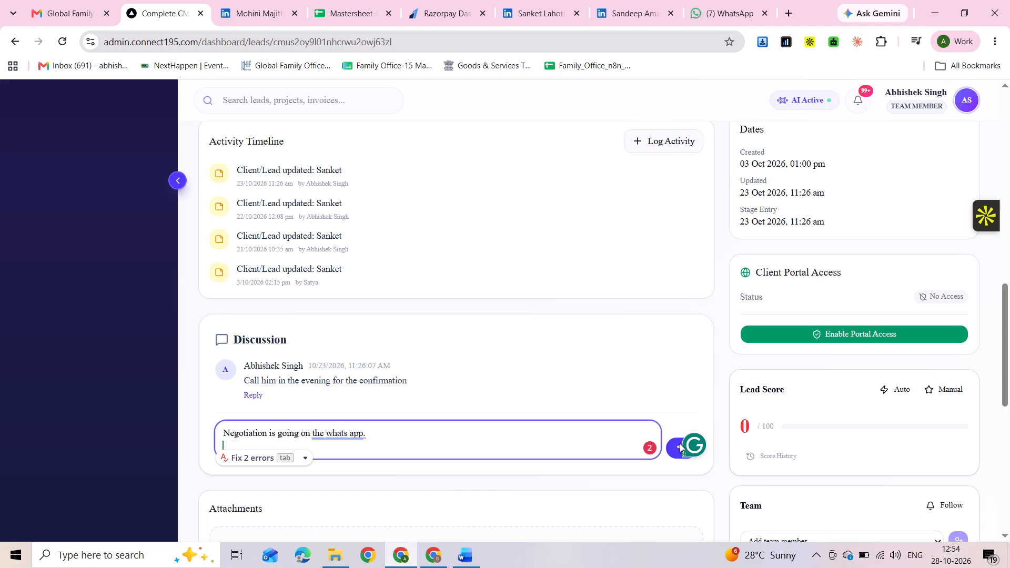
{"action": "left_click", "coordinate": [673, 443]}
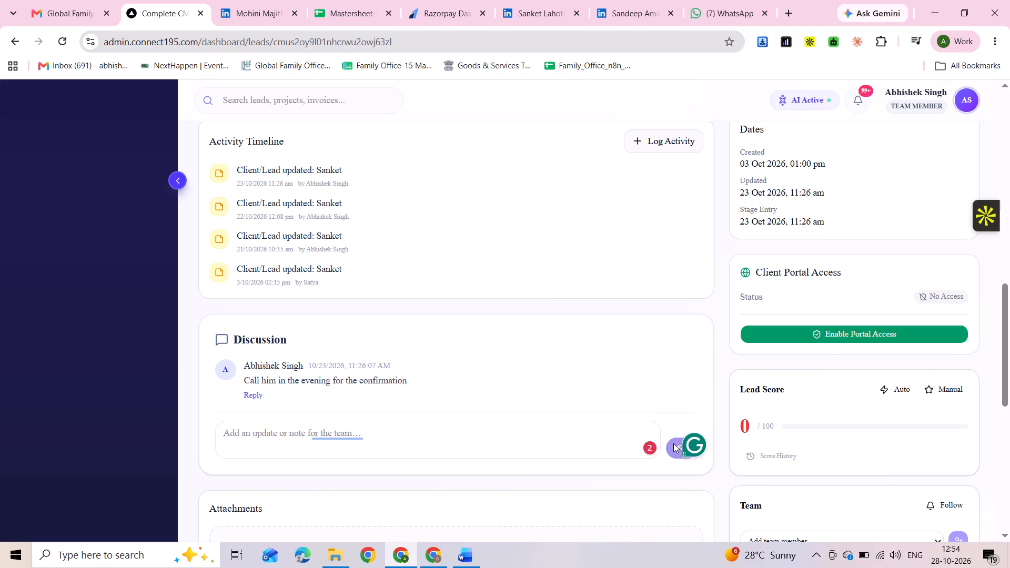
Switch to Gmail and view the open email with the Standard pass payment details and payment link.
{"action": "scroll", "coordinate": [509, 423], "scroll_direction": "up", "scroll_amount": 15}
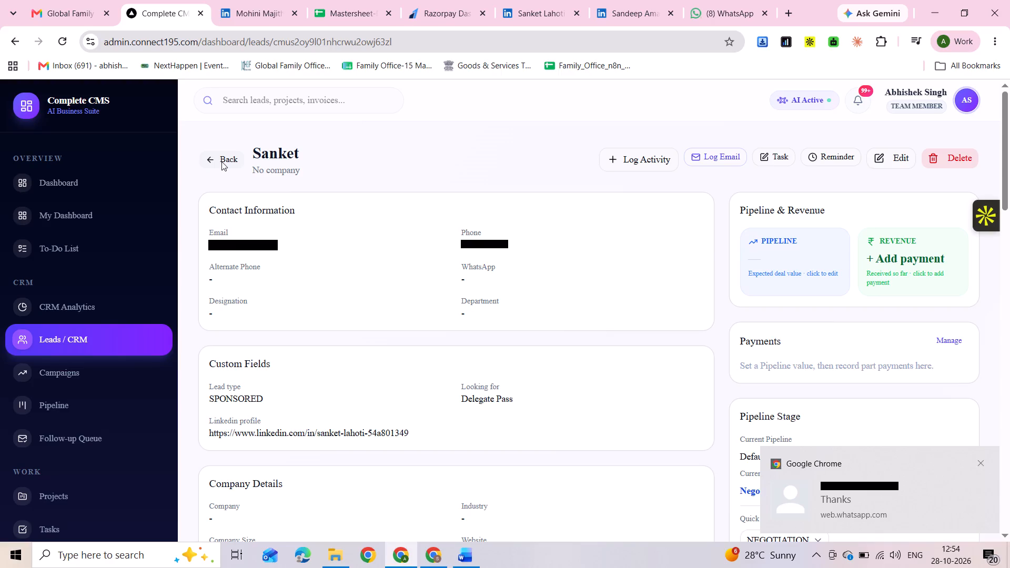
{"action": "left_click", "coordinate": [56, 20]}
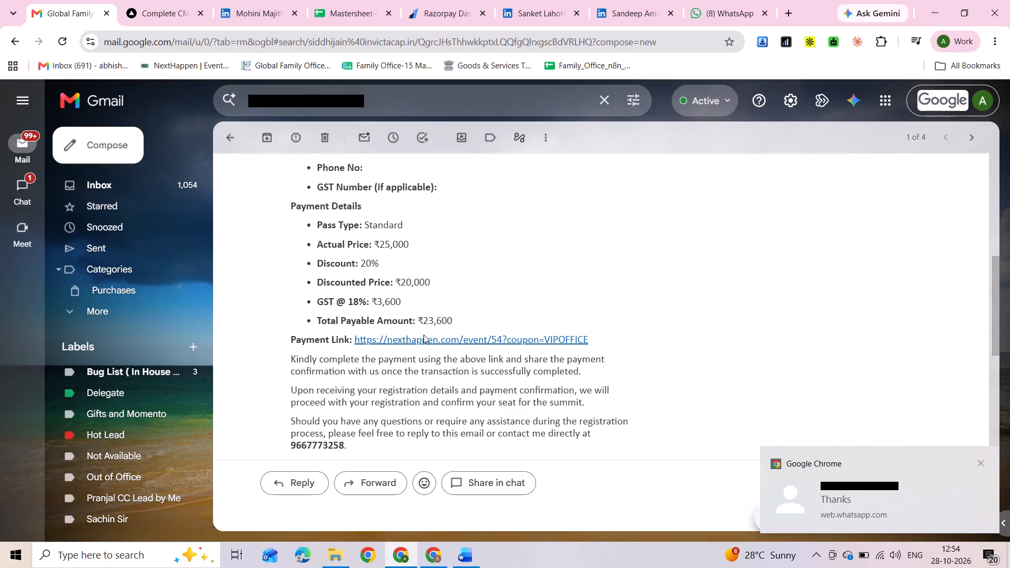